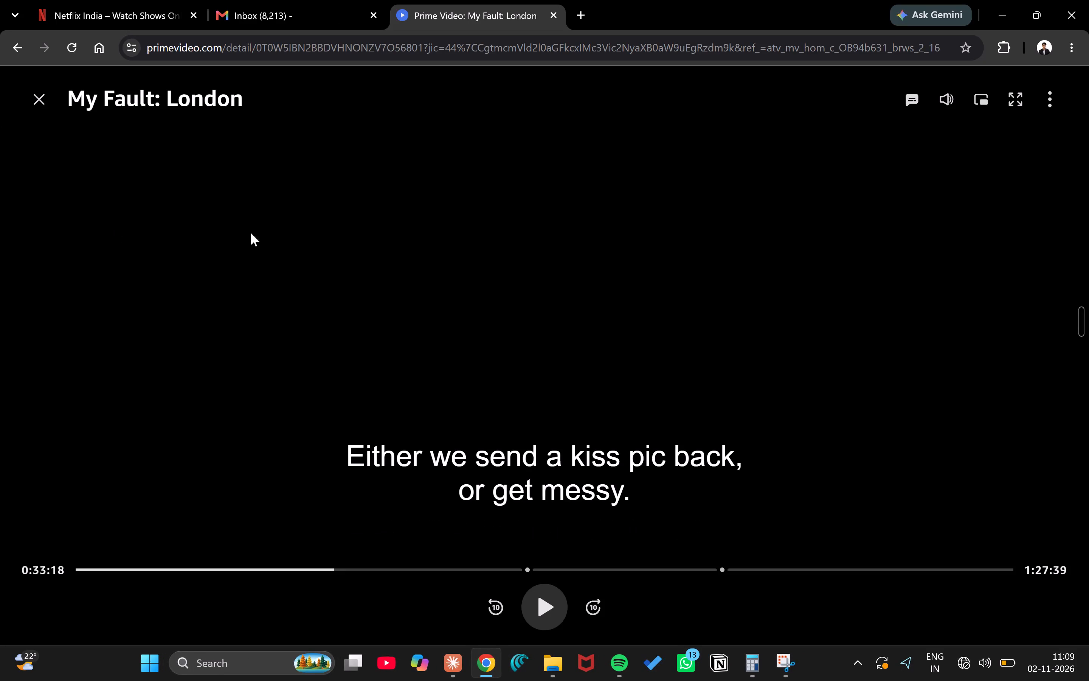
# Close the Prime Video browser tab showing the movie My Fault: London.
pyautogui.click(548, 17)
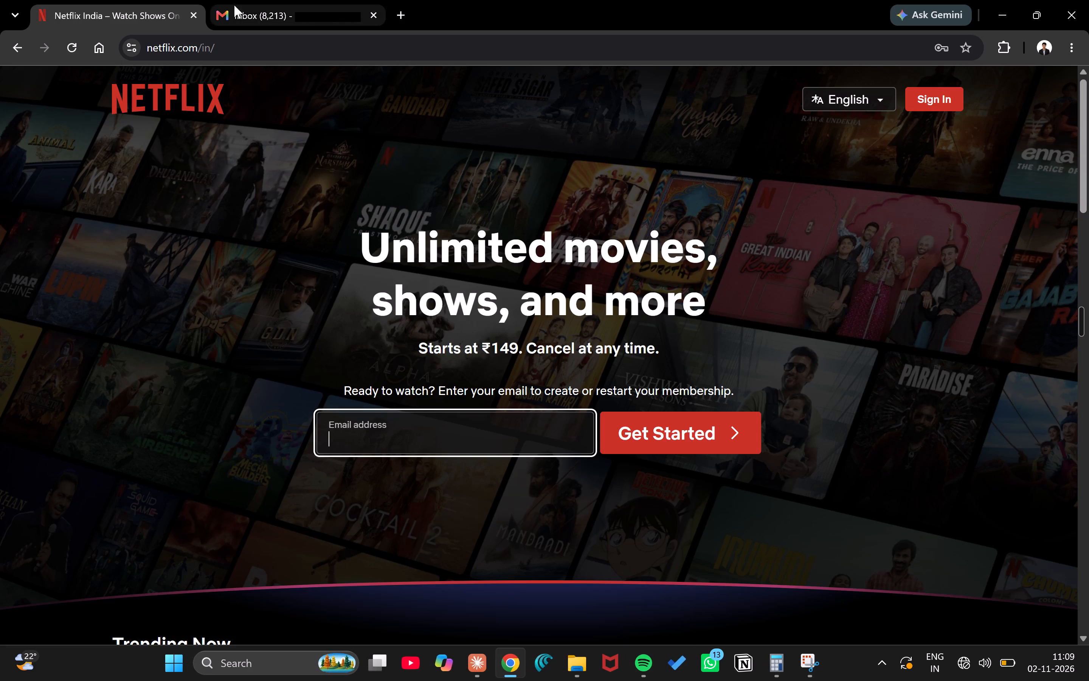
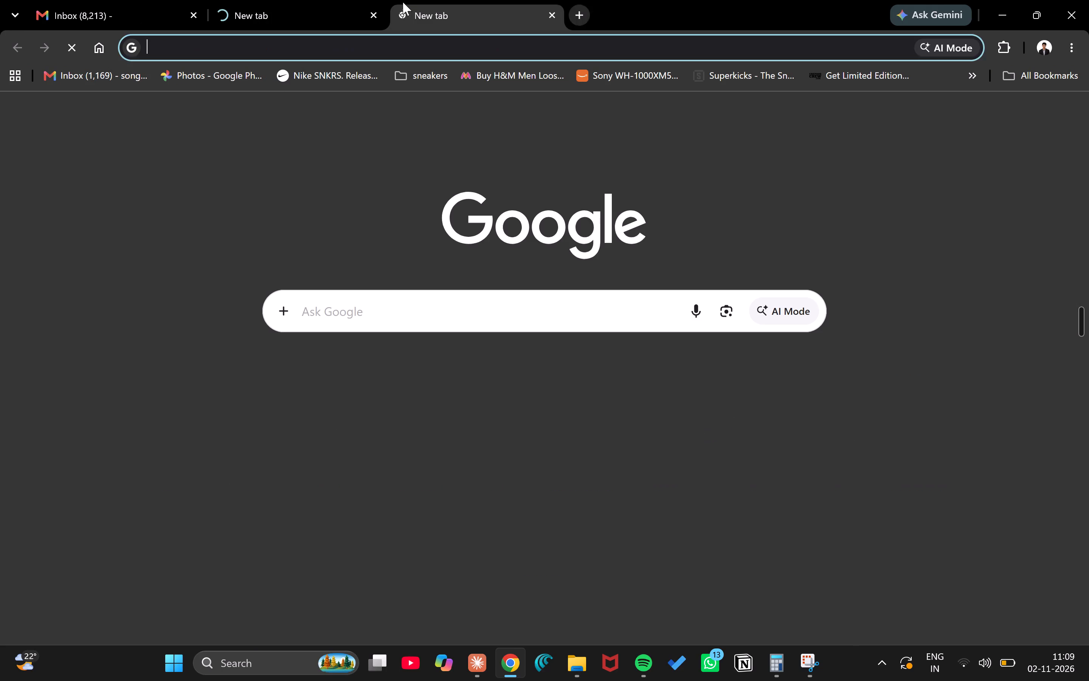
# Go to the Shopify website (shopify.com/in) in the new browser tab.
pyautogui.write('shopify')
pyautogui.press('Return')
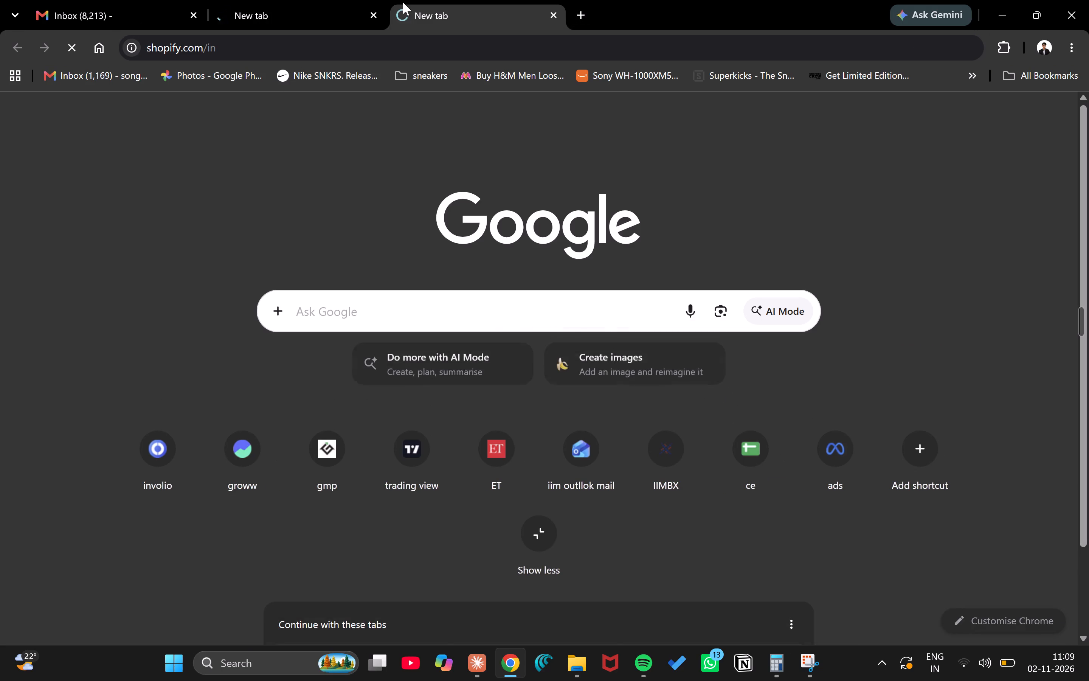
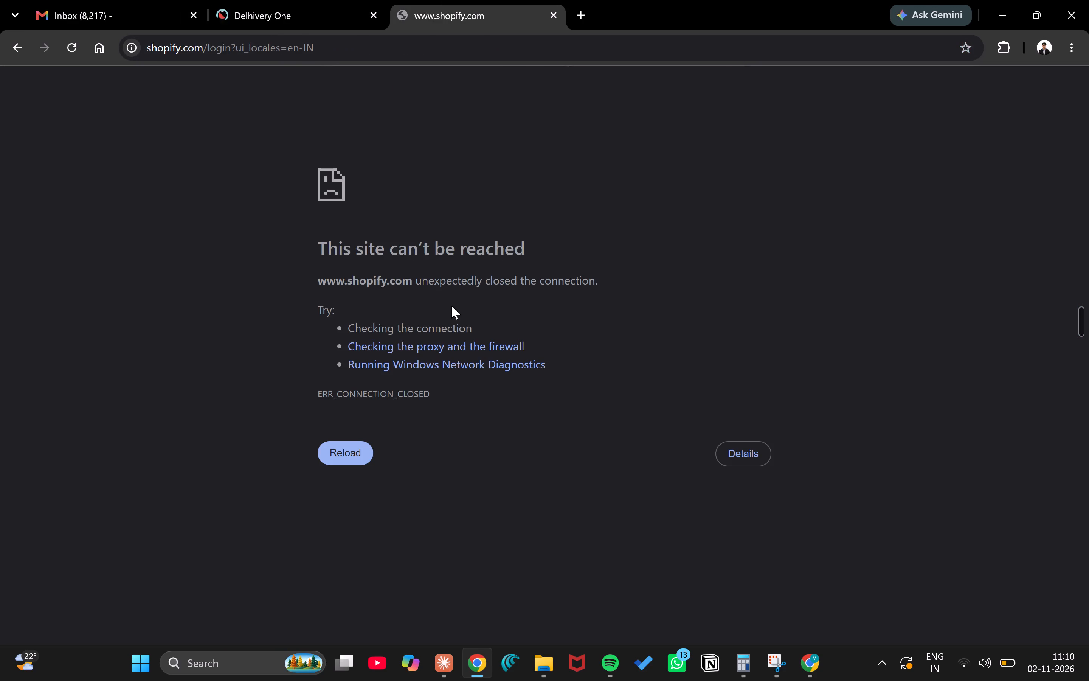
# Reload the Shopify login page and check the Delhivery One page while it loads.
pyautogui.click(365, 444)
pyautogui.click(257, 0)
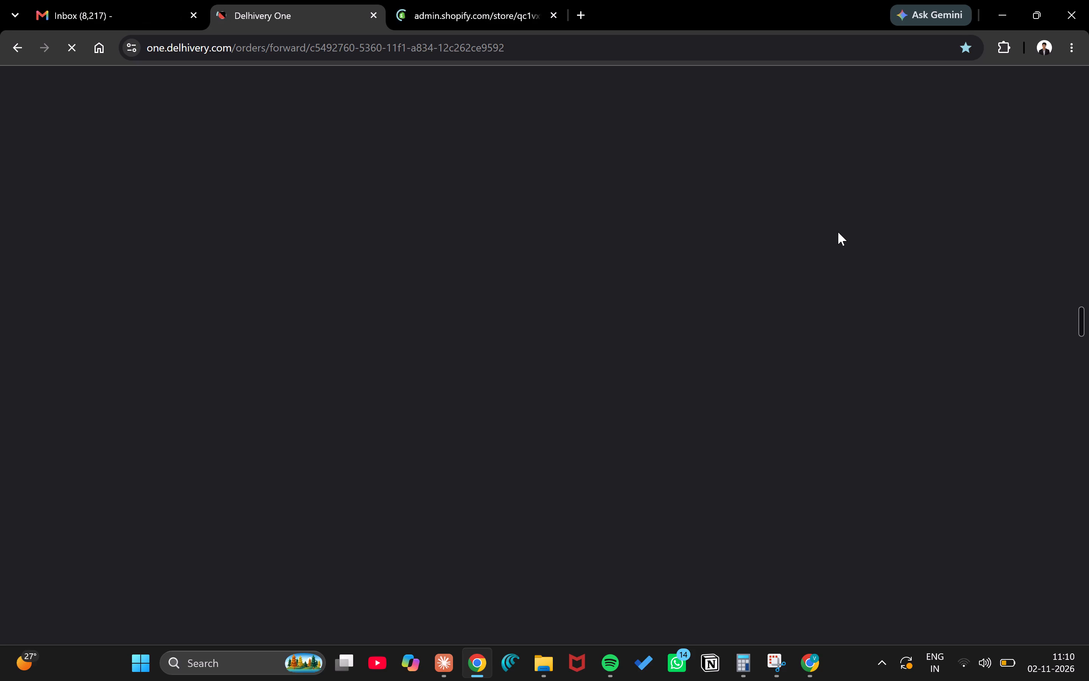
pyautogui.click(471, 0)
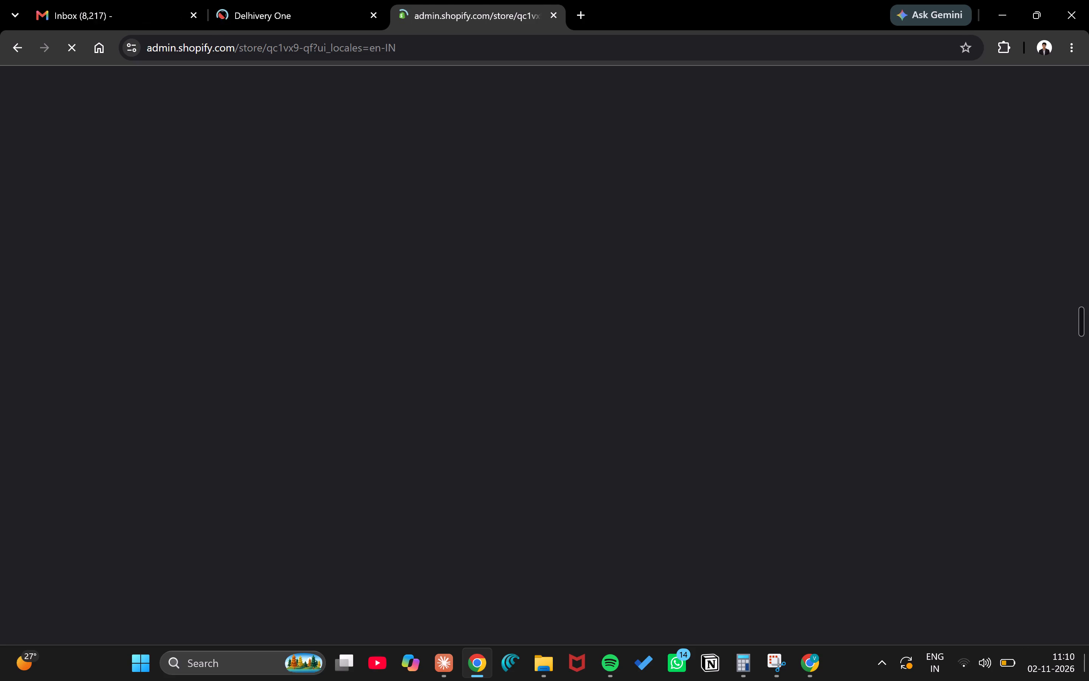
# Switch the computer's Wi-Fi connection to the OnePlus 10T 5G network.
pyautogui.click(973, 669)
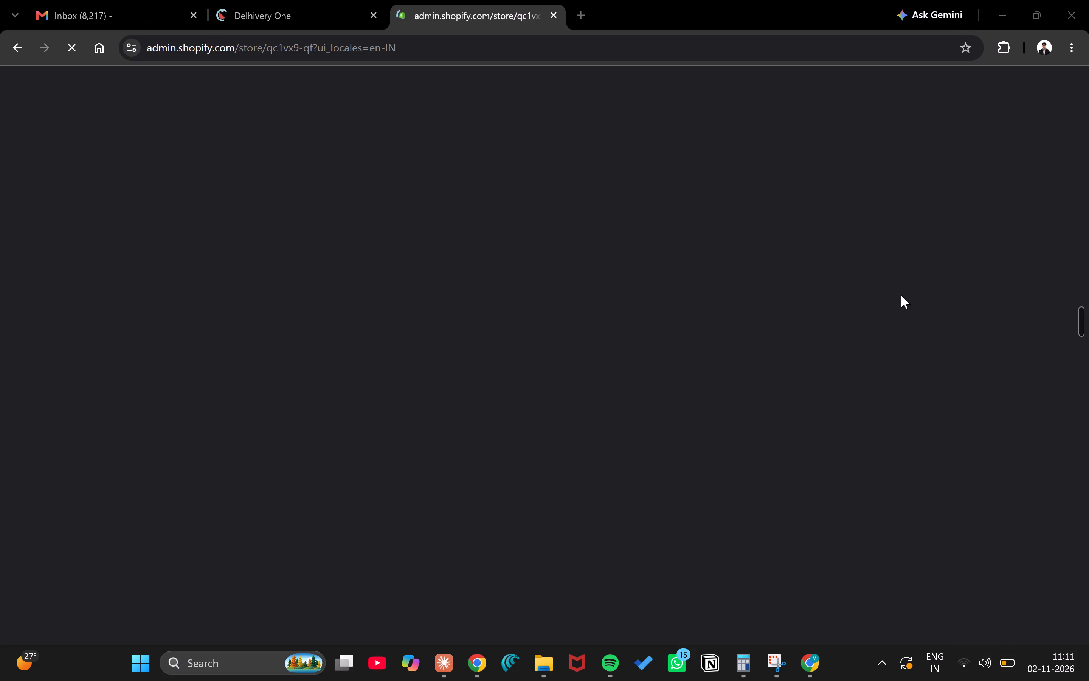
pyautogui.click(983, 667)
pyautogui.click(873, 384)
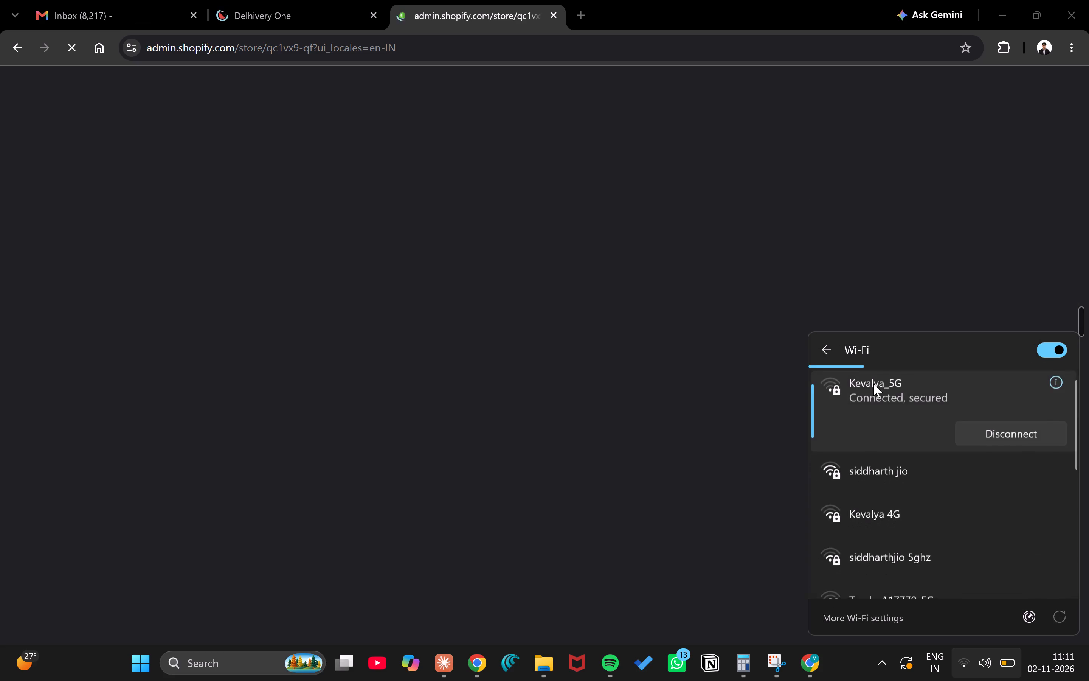
pyautogui.scroll(4, 915, 468)
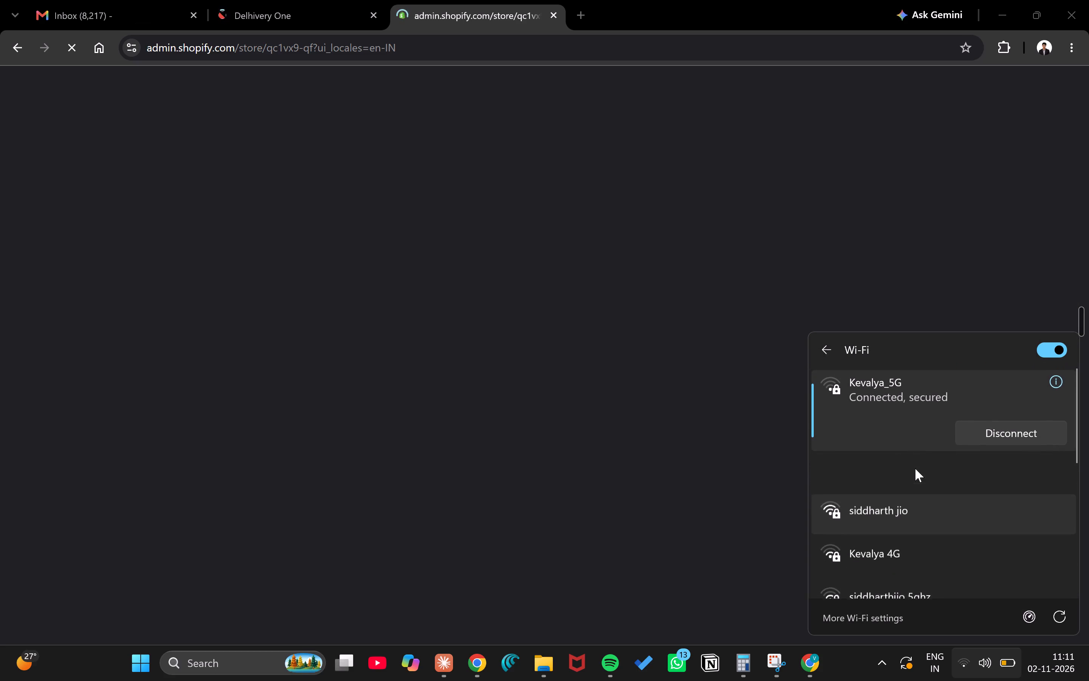
pyautogui.click(918, 480)
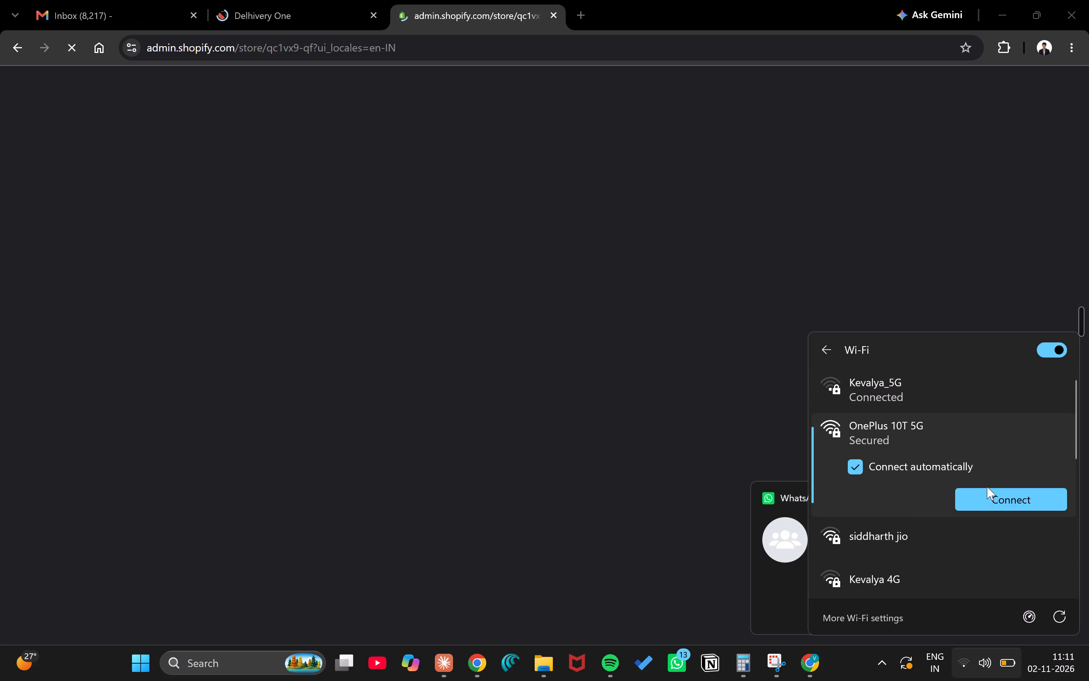
pyautogui.click(987, 489)
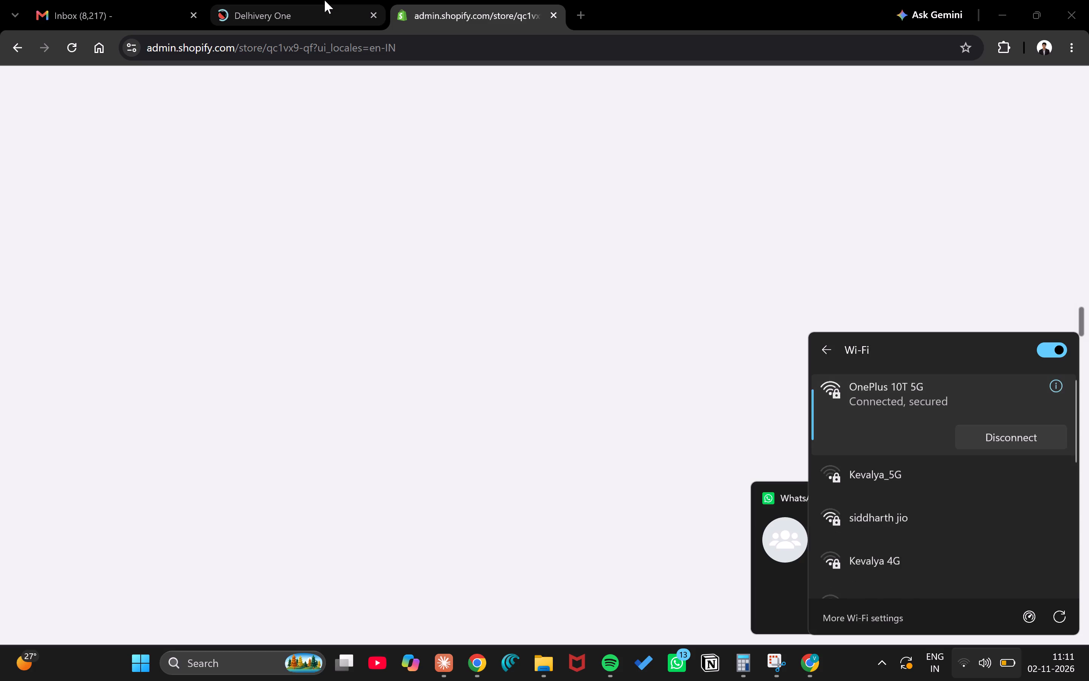
pyautogui.click(452, 281)
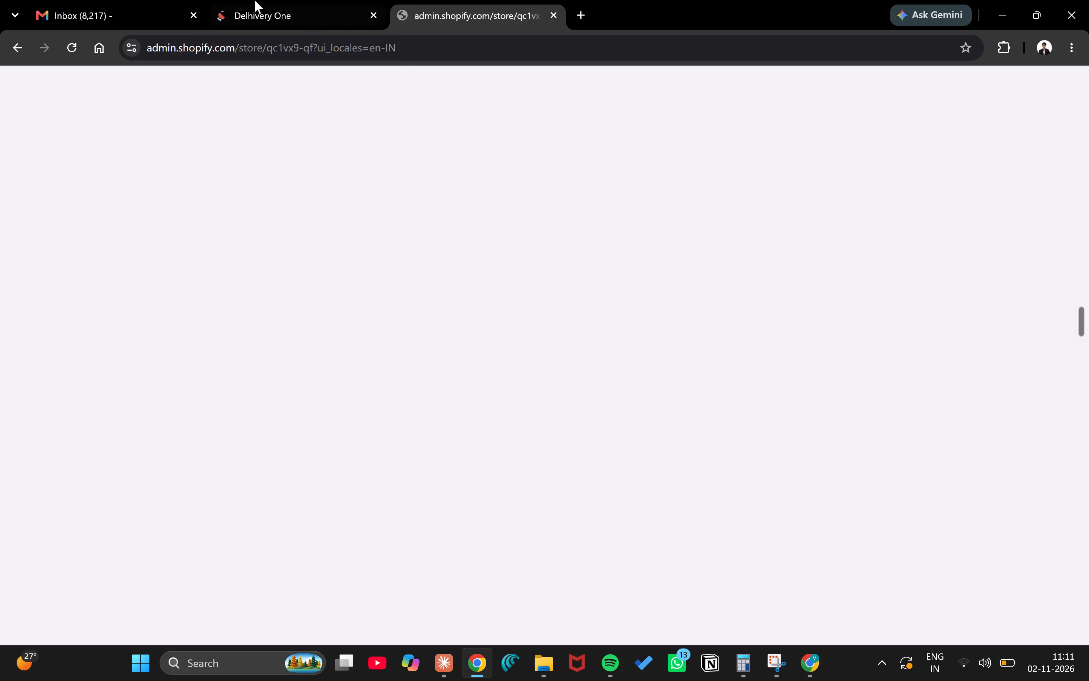
# Reload the Delhivery One order page, and return to the Better&Sweet store's Shopify admin.
pyautogui.click(291, 0)
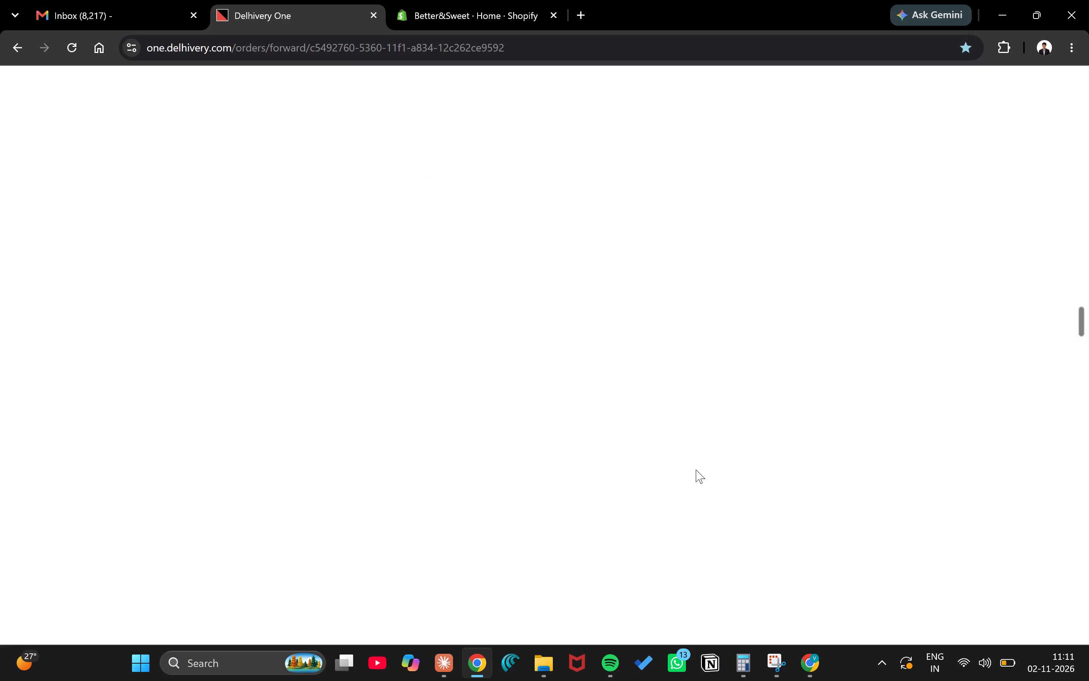
pyautogui.click(68, 42)
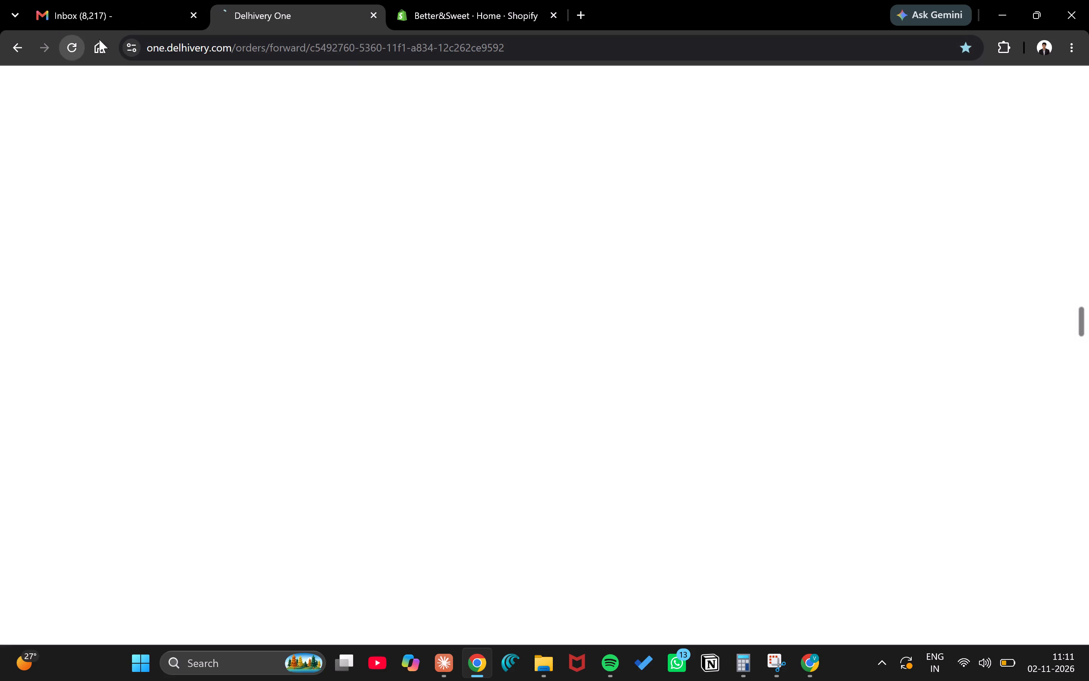
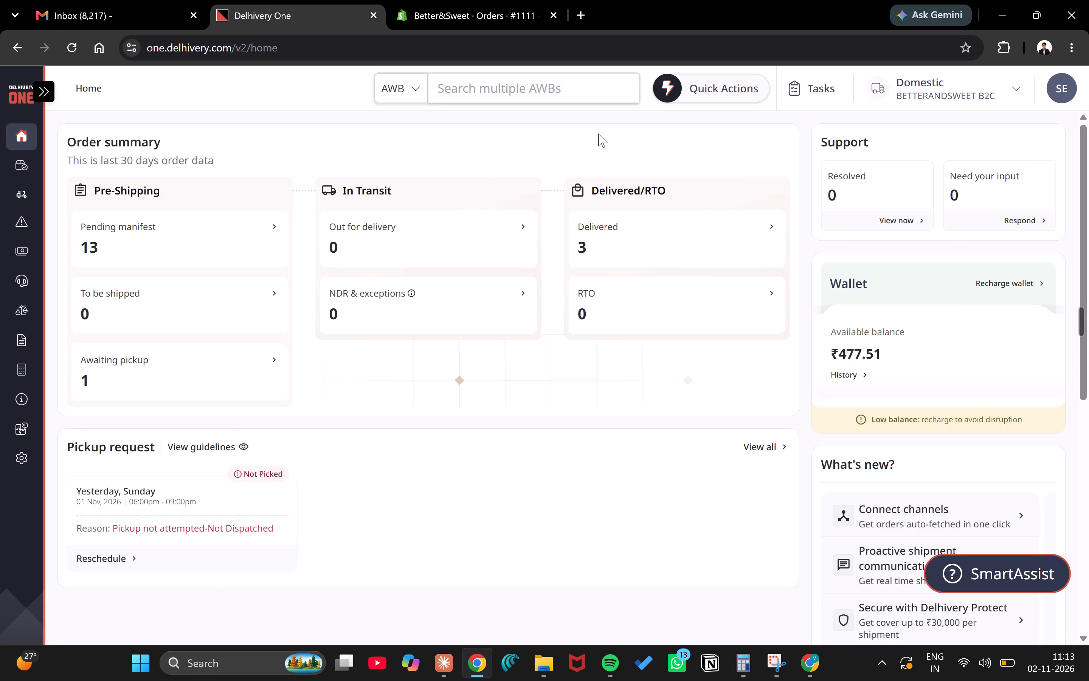
# Open the pending forward orders page from Delhivery One's Orders & Pickups section.
pyautogui.click(28, 174)
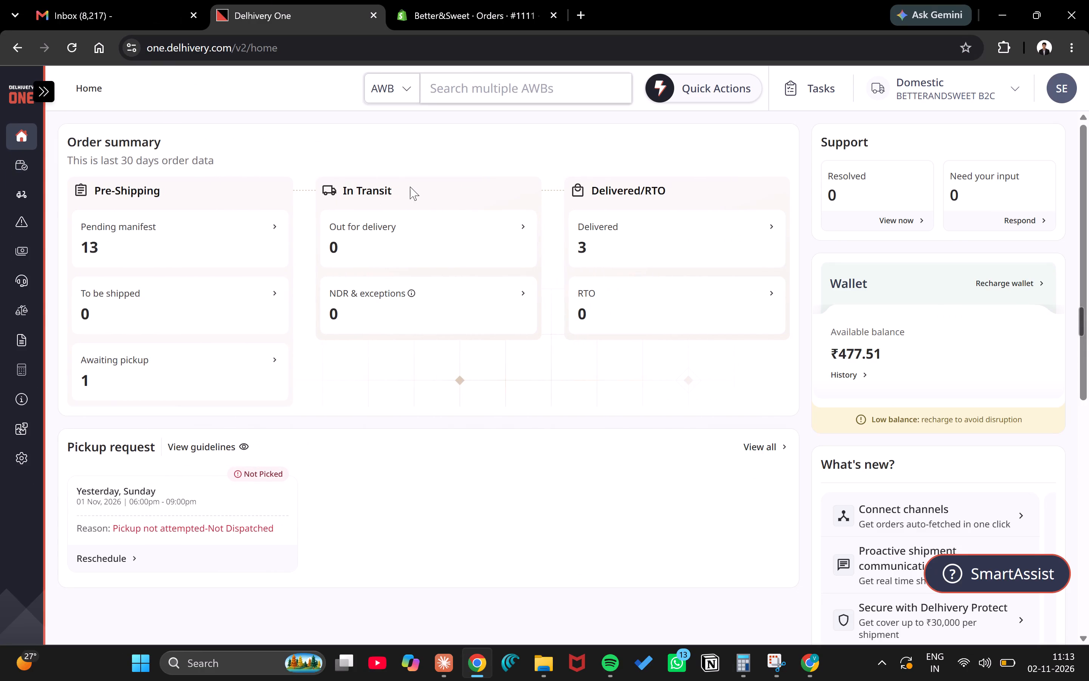
pyautogui.click(67, 172)
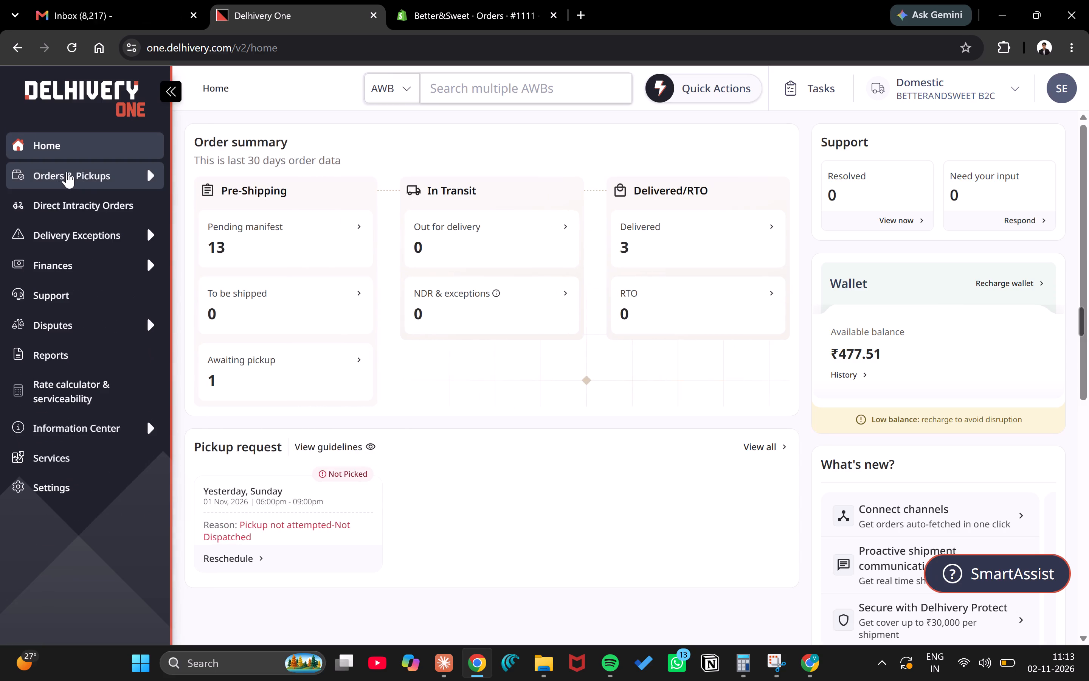
pyautogui.click(82, 174)
pyautogui.click(94, 205)
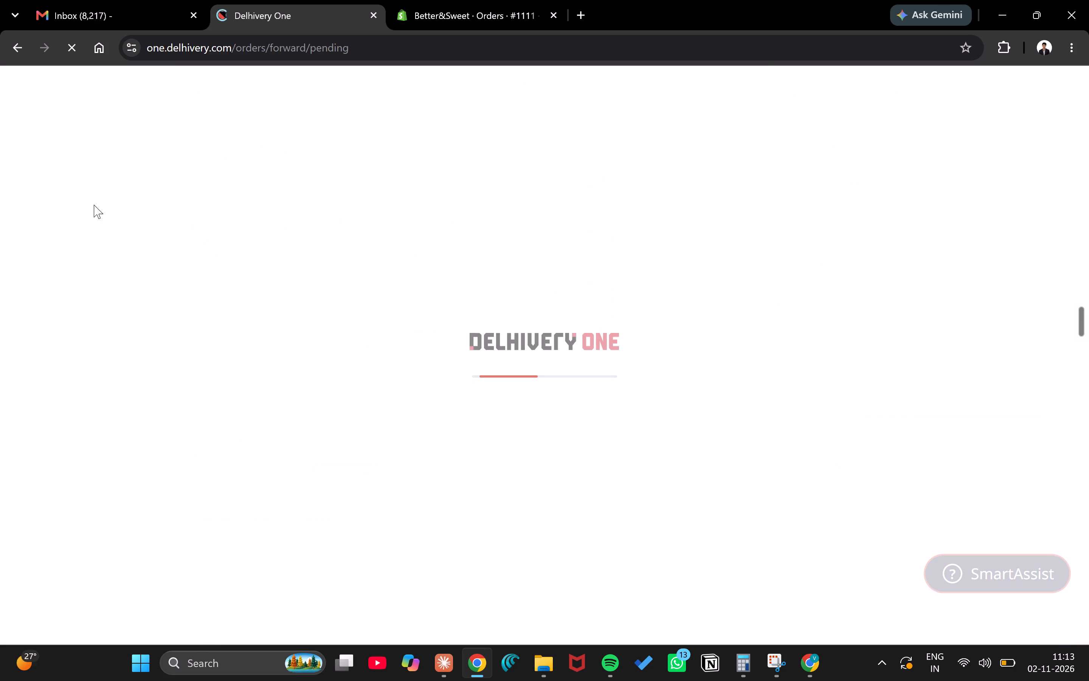
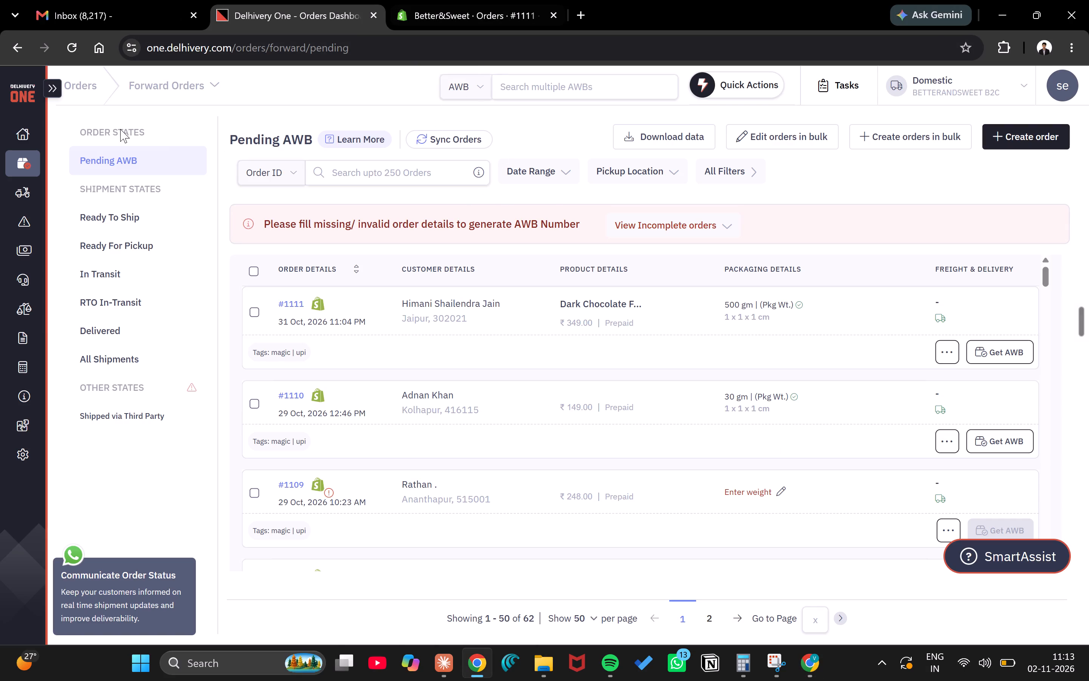
# Start creating a new forward order in Delhivery One from the Pending AWB page.
pyautogui.click(1018, 140)
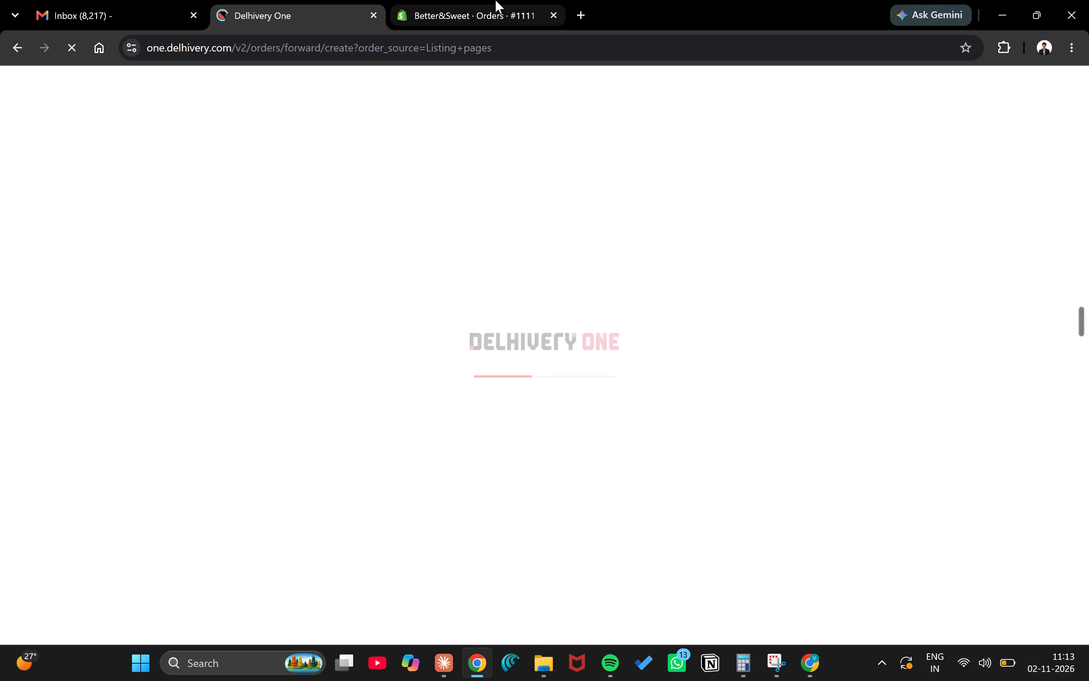
pyautogui.click(496, 0)
pyautogui.scroll(-6, 666, 365)
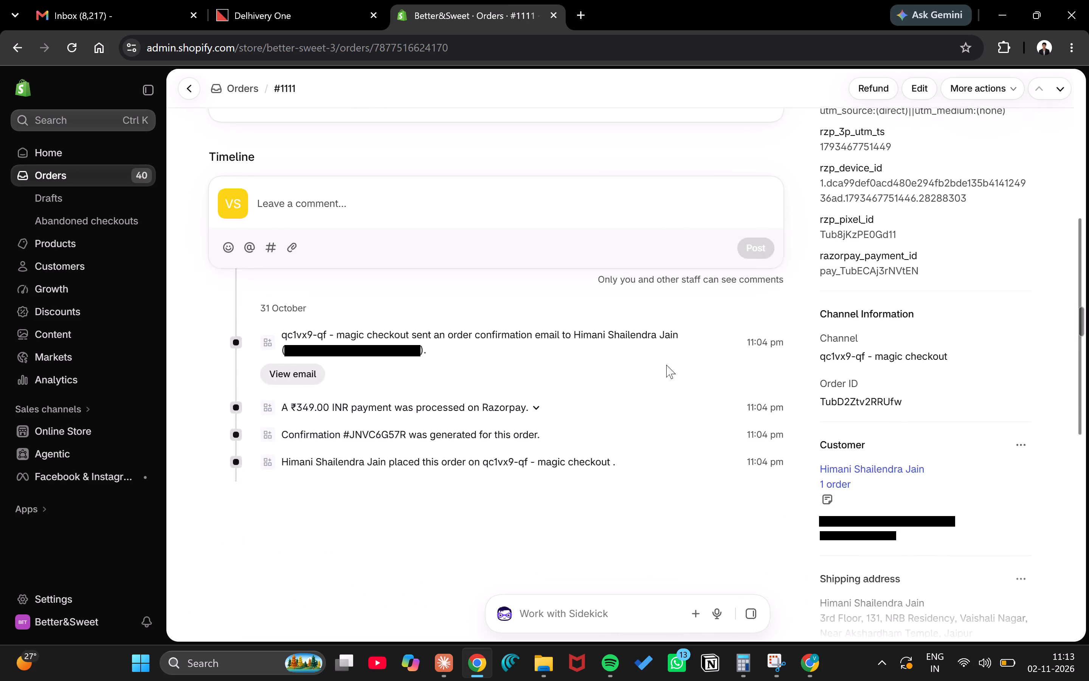
pyautogui.scroll(-3, 666, 365)
pyautogui.scroll(3, 787, 383)
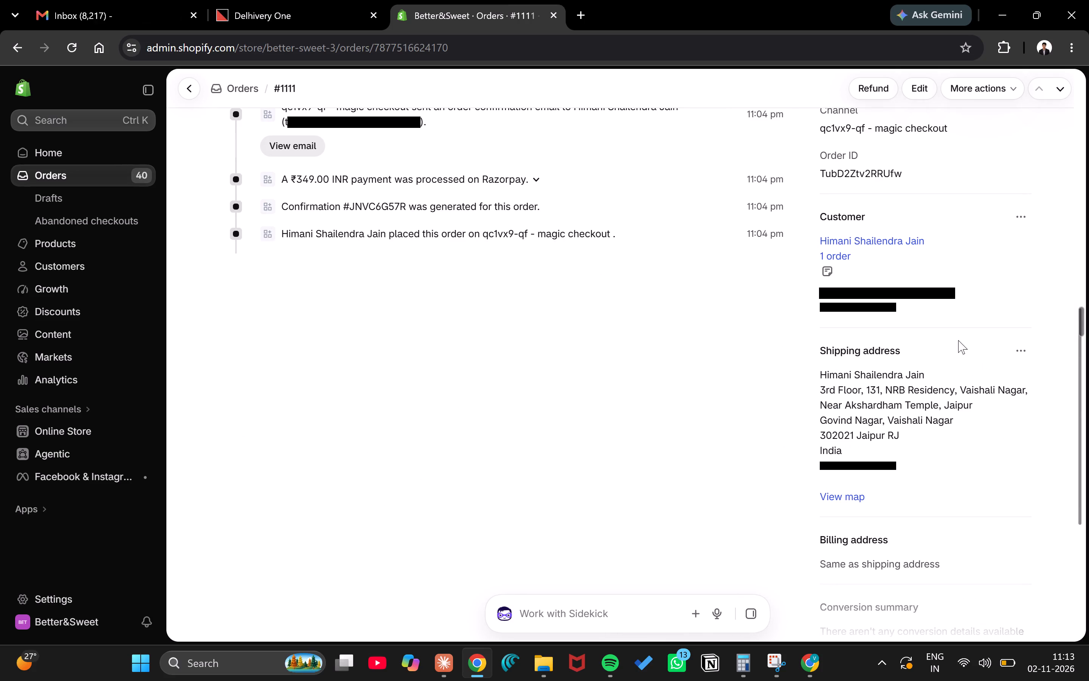
pyautogui.scroll(-1, 931, 360)
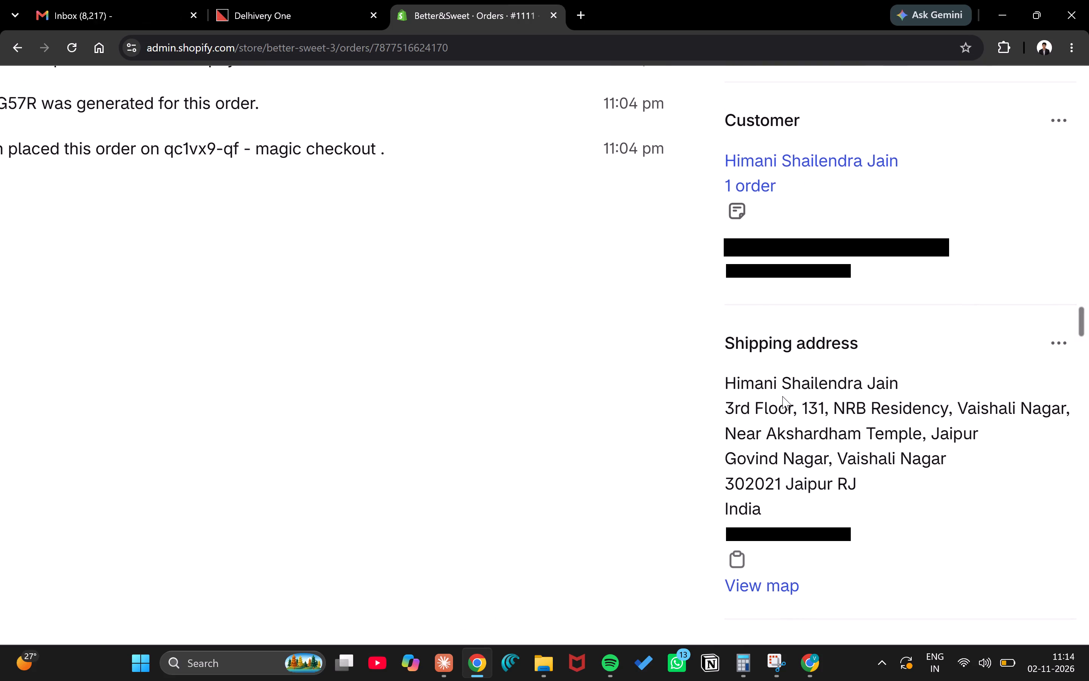
# Select the recipient name and full address text, through the country, in the Shipping address section of order #1111.
pyautogui.moveTo(724, 379); pyautogui.dragTo(862, 512)
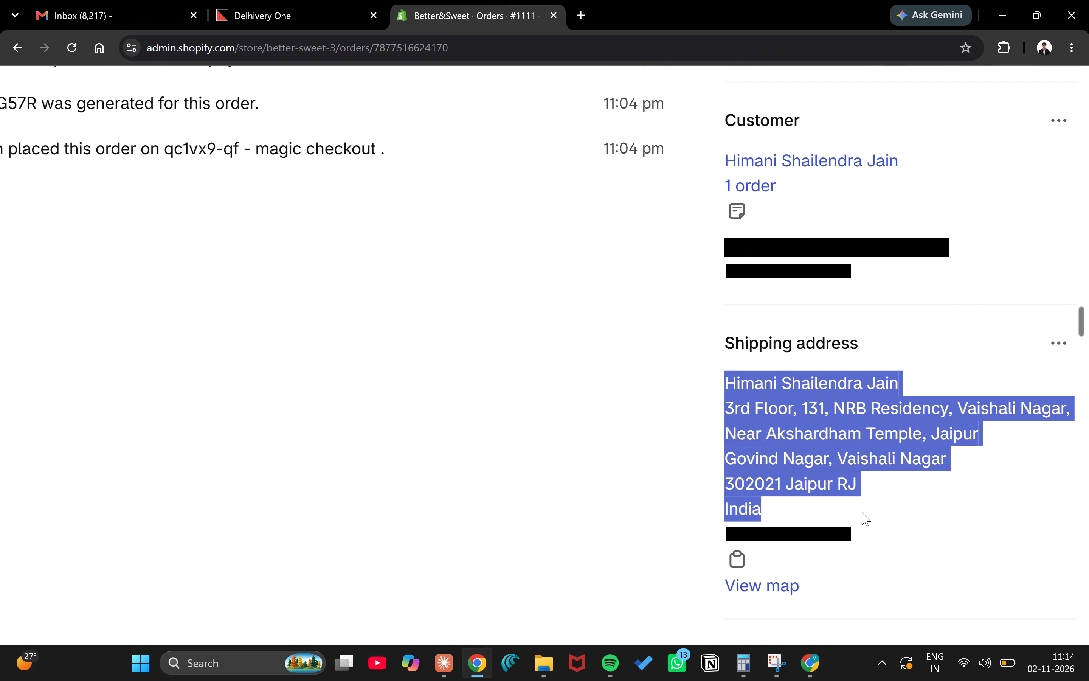
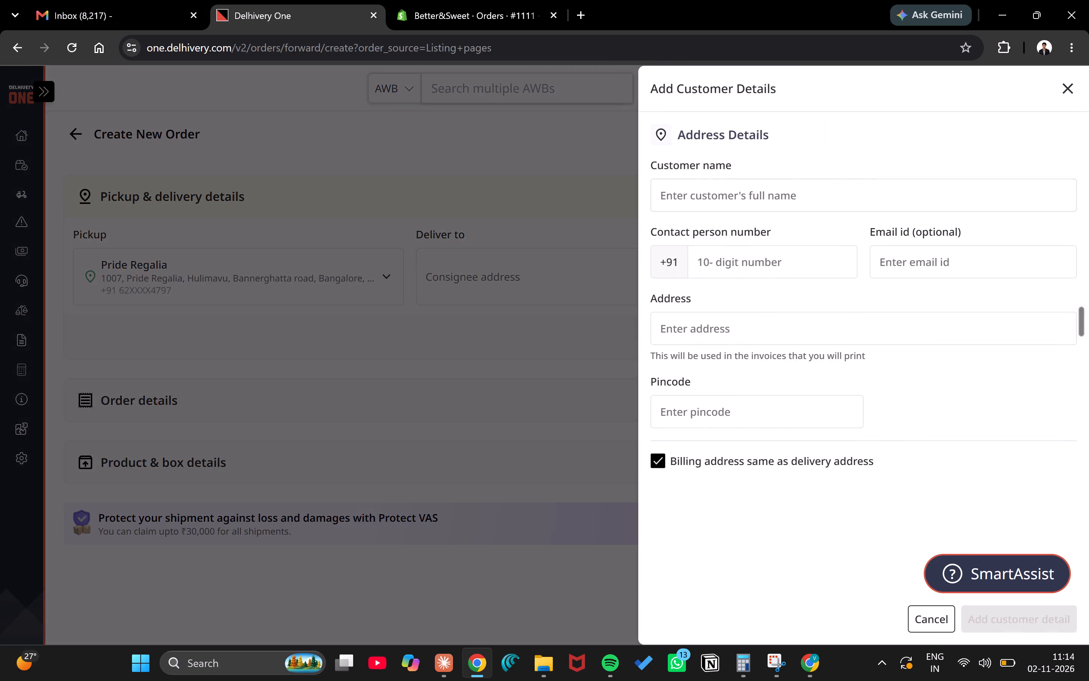
# Paste the copied shipping address into the new customer's Address field and fill in the recipient's name as customer name in Delhivery One.
pyautogui.click(731, 330)
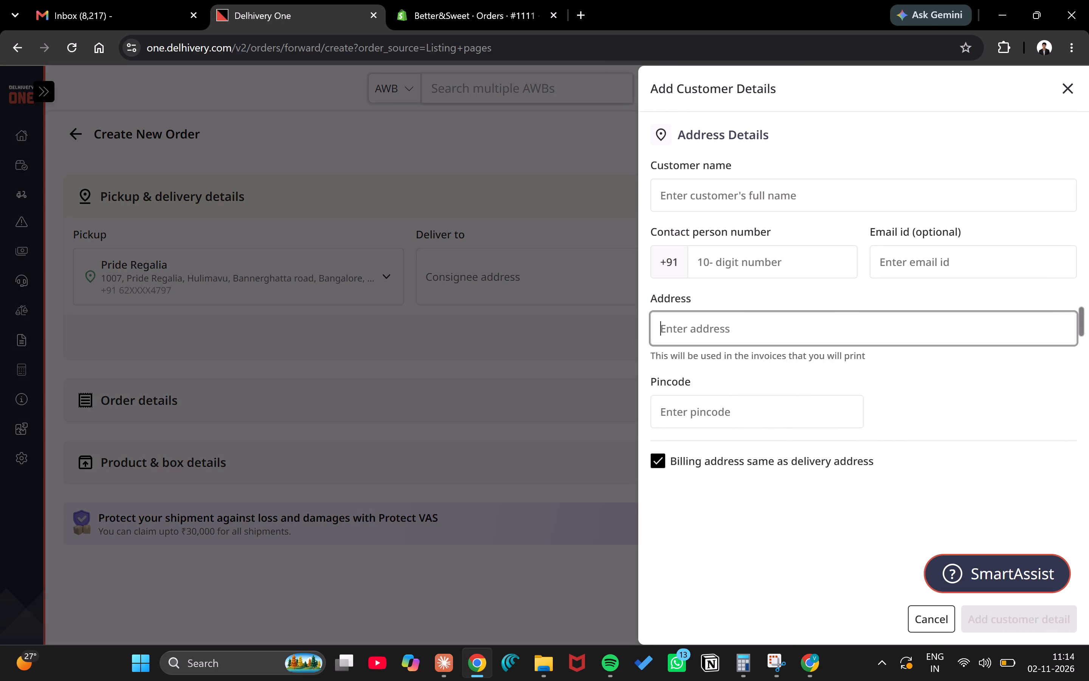
pyautogui.hotkey('ctrl', 'v')
pyautogui.click(746, 199)
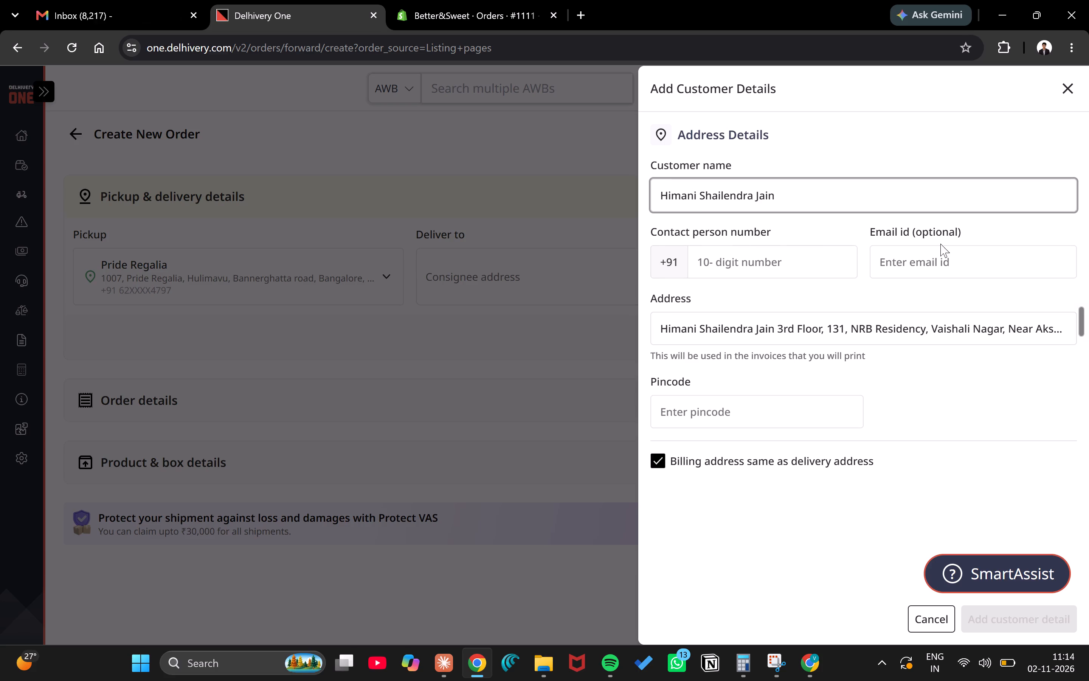
# Check the end of the pasted address for the postal code and enter it as the customer's pincode.
pyautogui.click(835, 422)
pyautogui.click(923, 319)
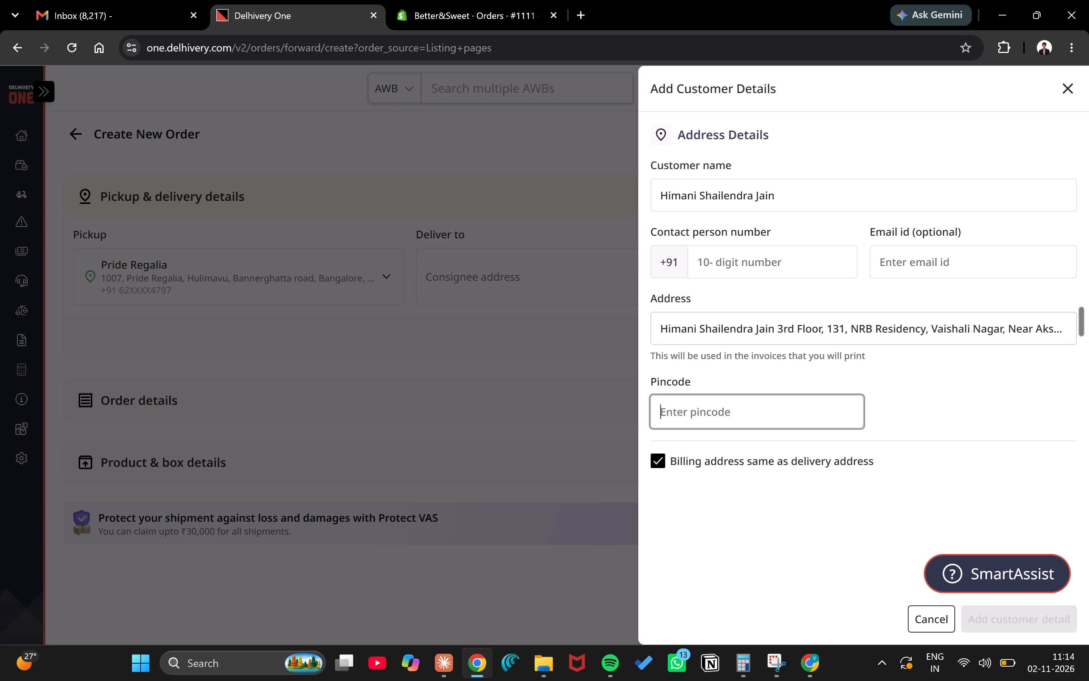
pyautogui.press('Right')
pyautogui.press('Right')
pyautogui.press('Right')
pyautogui.press('Right')
pyautogui.press('Right')
pyautogui.press('Right')
pyautogui.press('Right')
pyautogui.press('Right')
pyautogui.press('Right')
pyautogui.press('Right')
pyautogui.press('Right')
pyautogui.press('Right')
pyautogui.press('Right')
pyautogui.press('Right')
pyautogui.press('Right')
pyautogui.press('Right')
pyautogui.press('Right')
pyautogui.press('Right')
pyautogui.press('Right')
pyautogui.press('Right')
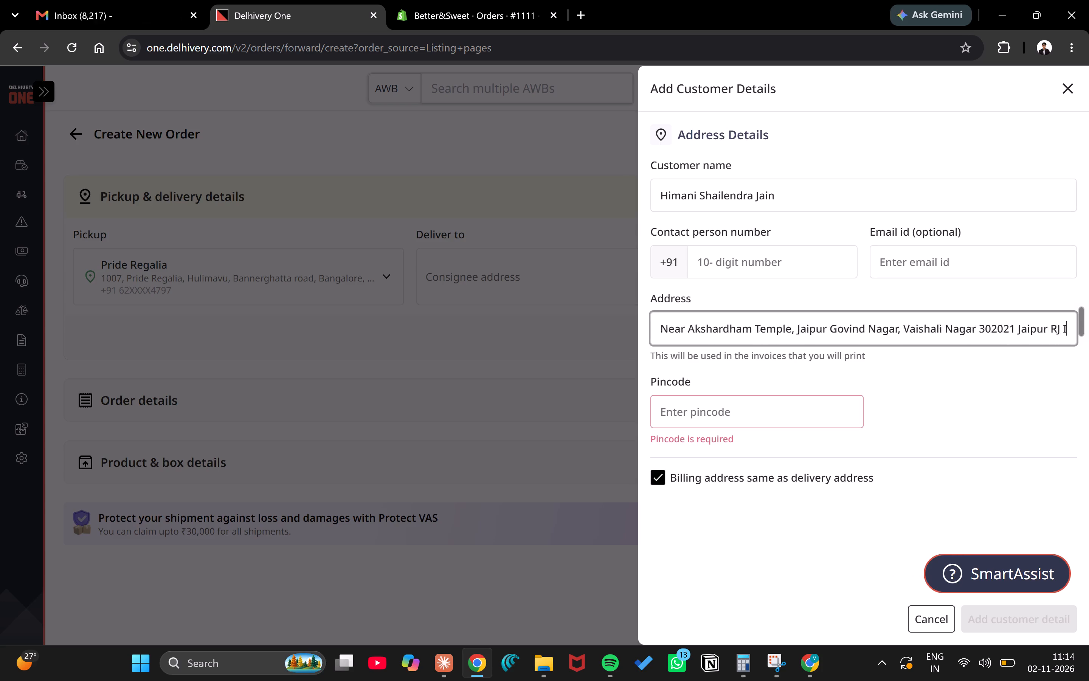
pyautogui.click(826, 412)
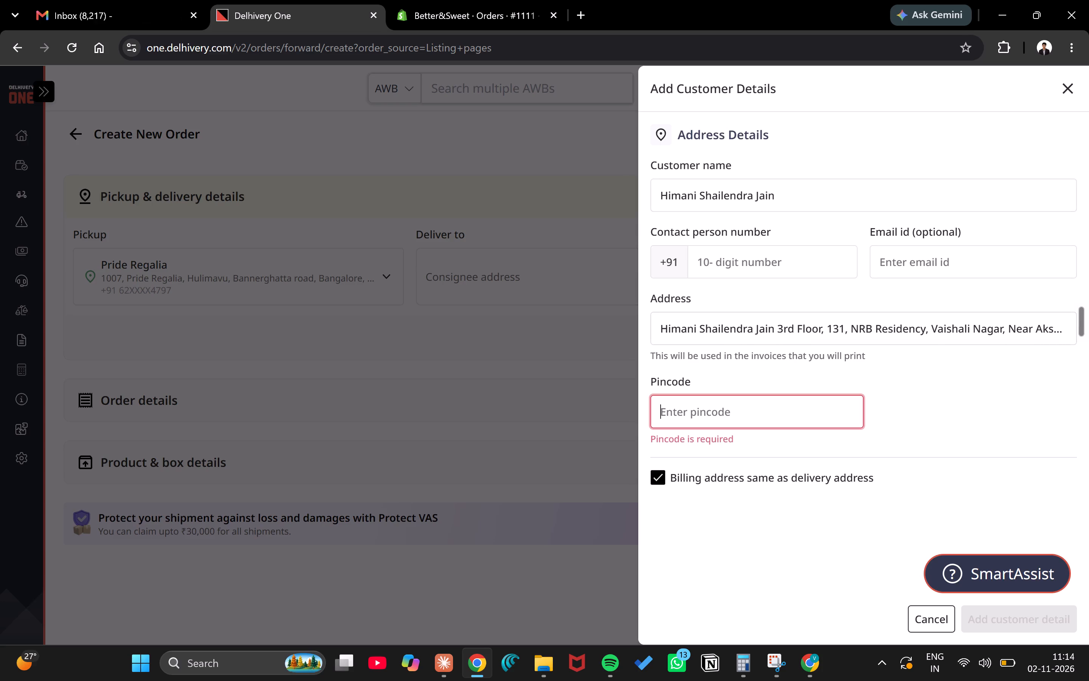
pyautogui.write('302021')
pyautogui.click(783, 268)
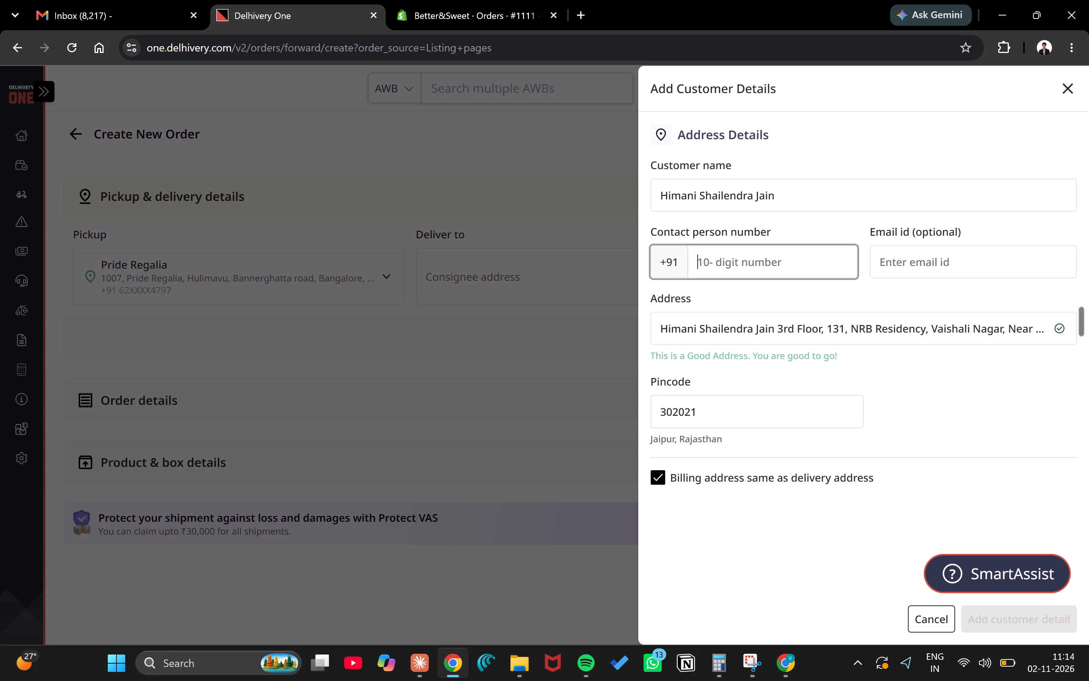
pyautogui.click(480, 0)
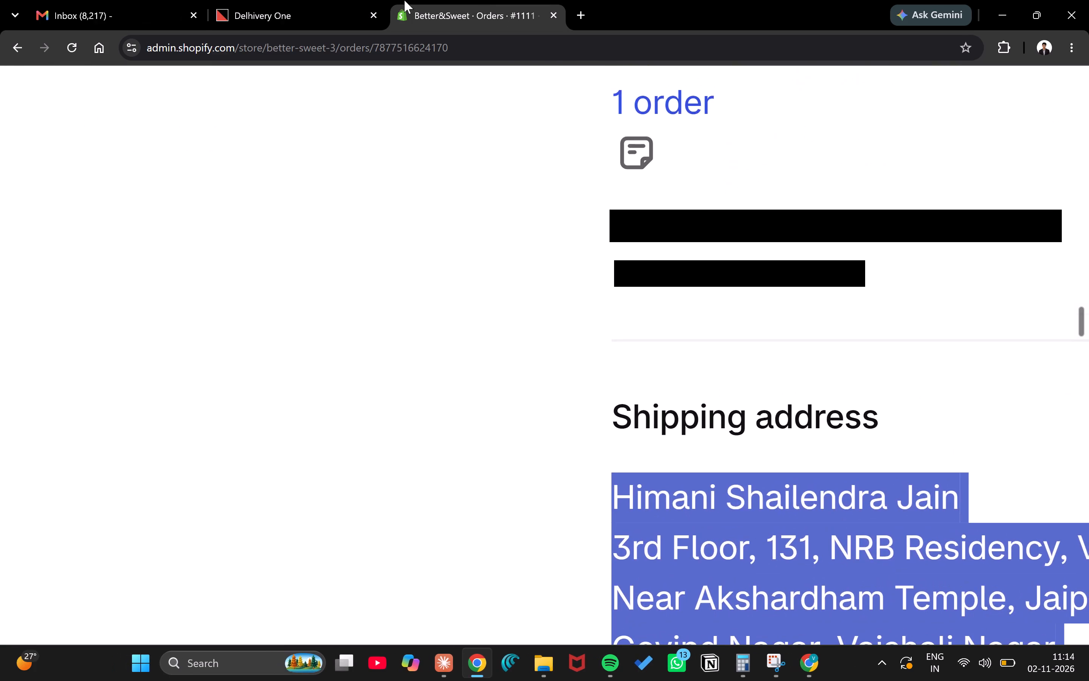
pyautogui.click(330, 0)
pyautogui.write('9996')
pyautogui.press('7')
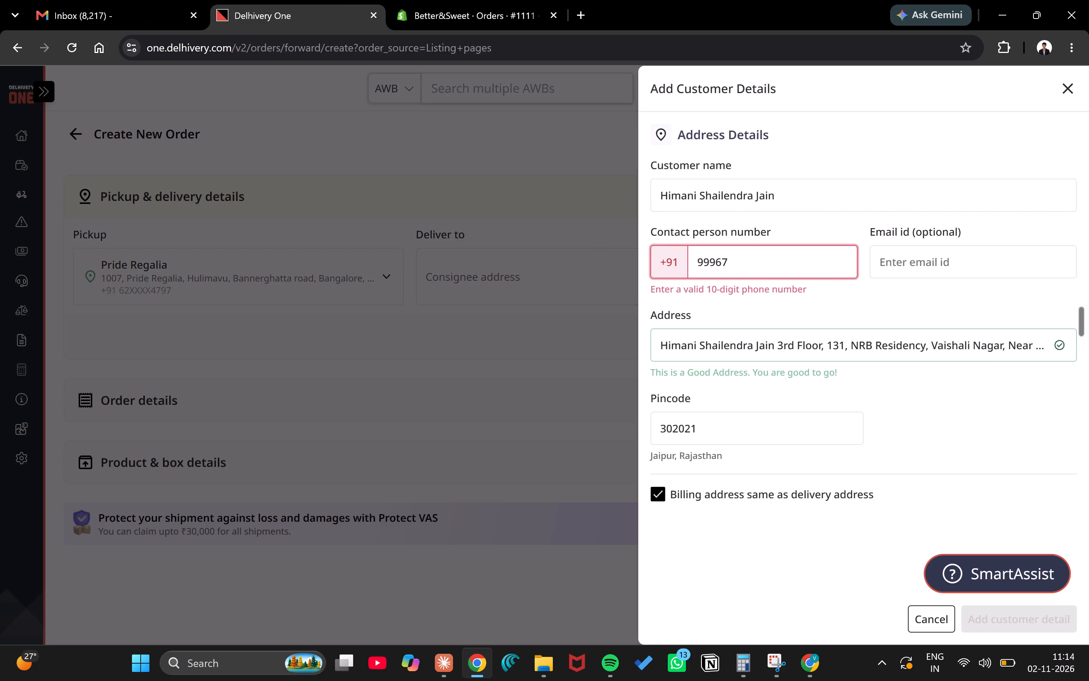
pyautogui.click(475, 0)
pyautogui.click(335, 0)
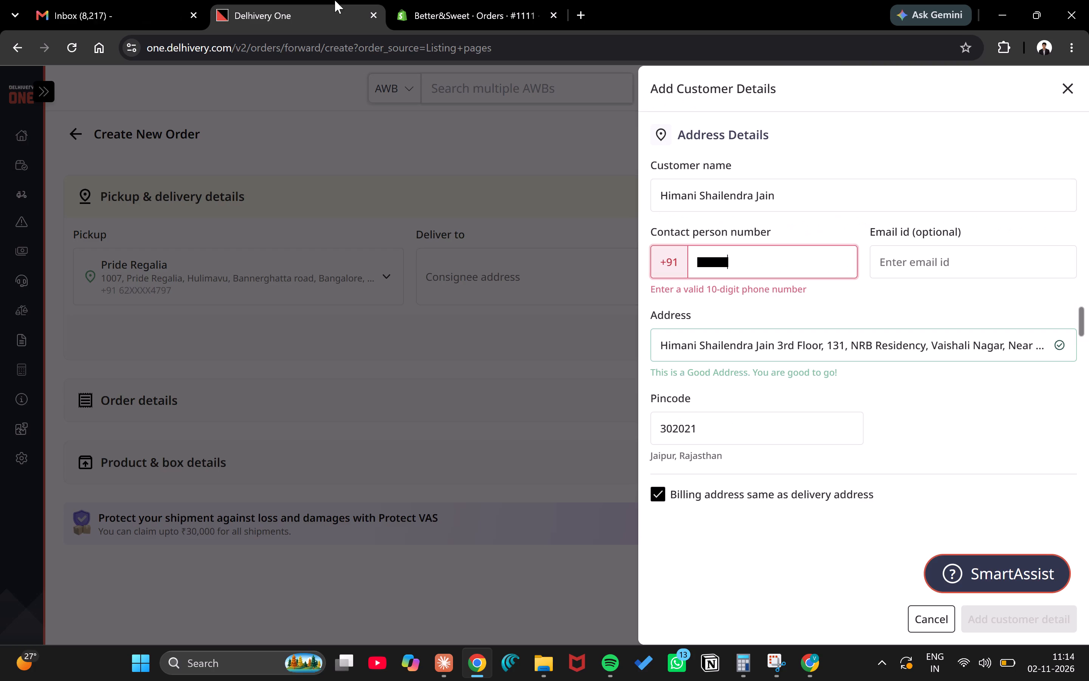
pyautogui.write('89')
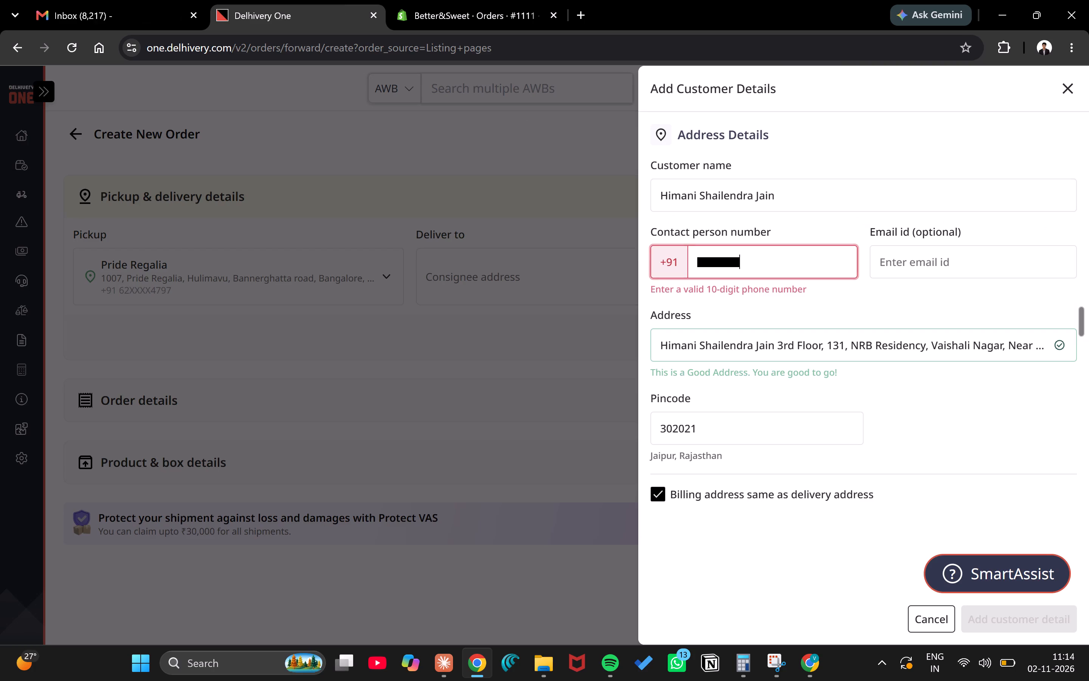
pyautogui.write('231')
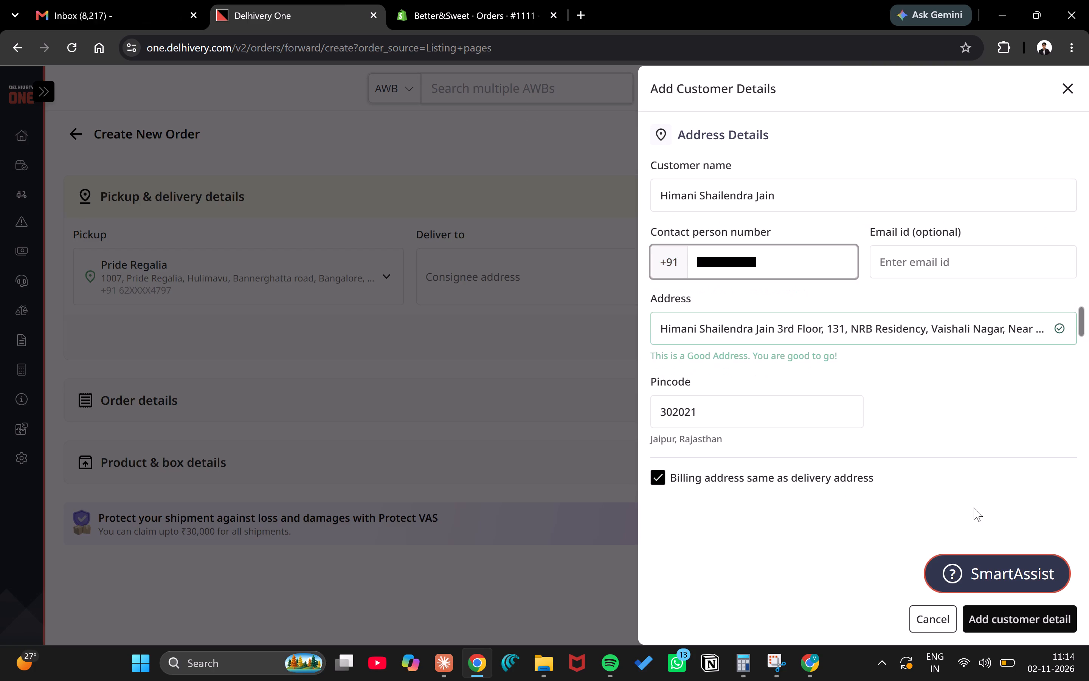
pyautogui.click(1005, 624)
pyautogui.click(1015, 622)
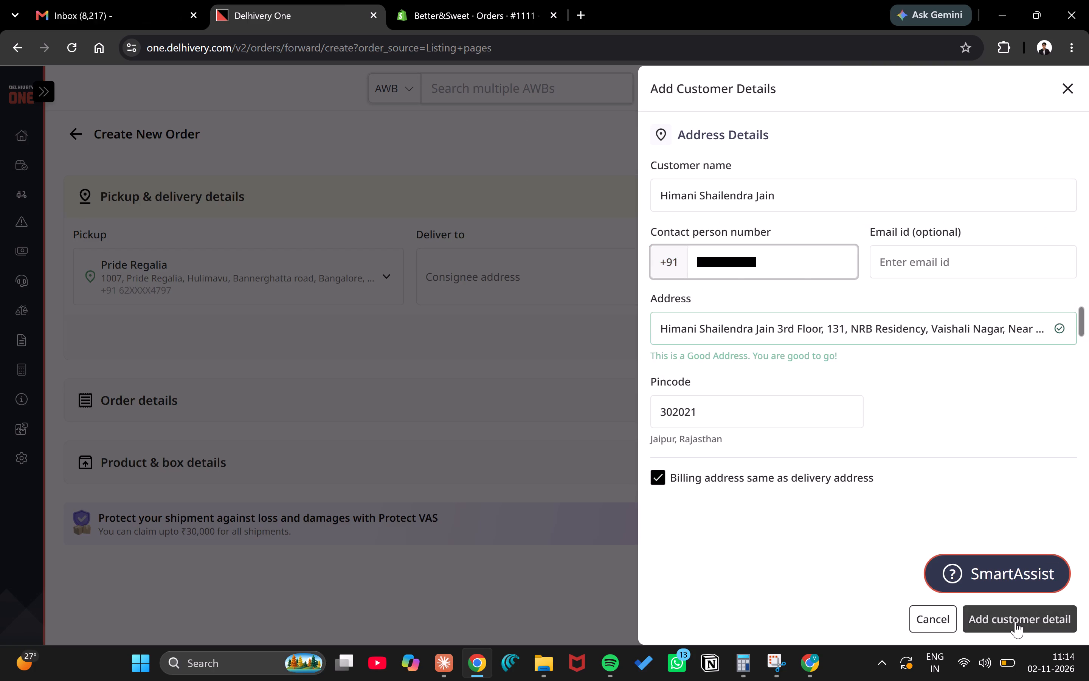
pyautogui.click(723, 347)
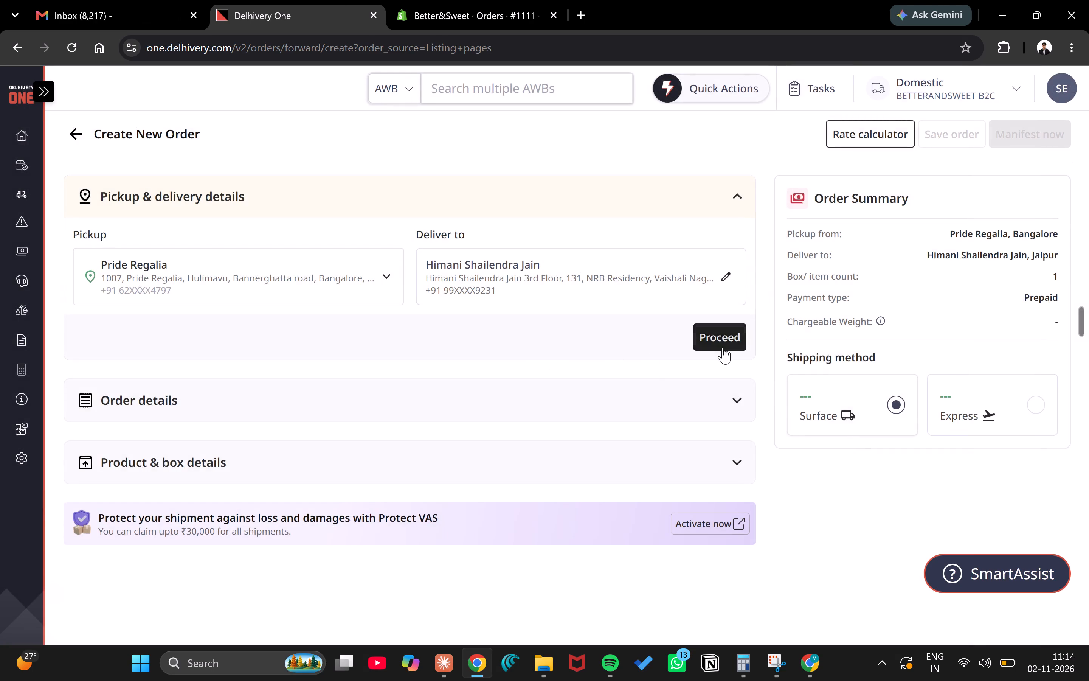
# Complete the order details with Default Channel as the channel and 1111 as the order ID/reference number.
pyautogui.click(258, 326)
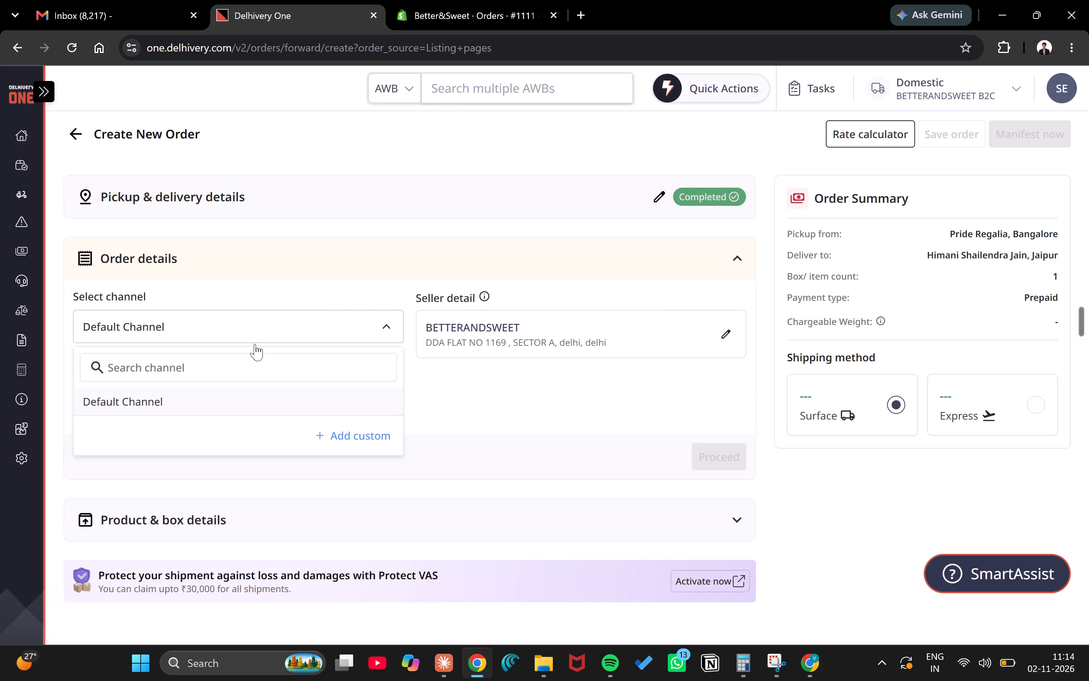
pyautogui.click(207, 393)
pyautogui.click(276, 423)
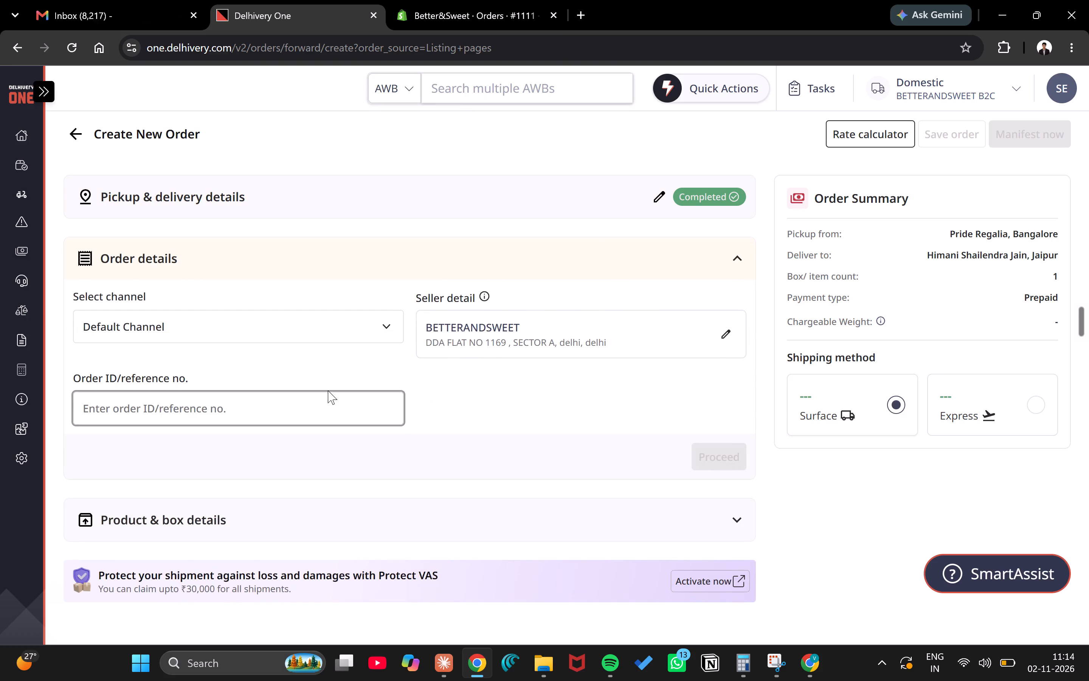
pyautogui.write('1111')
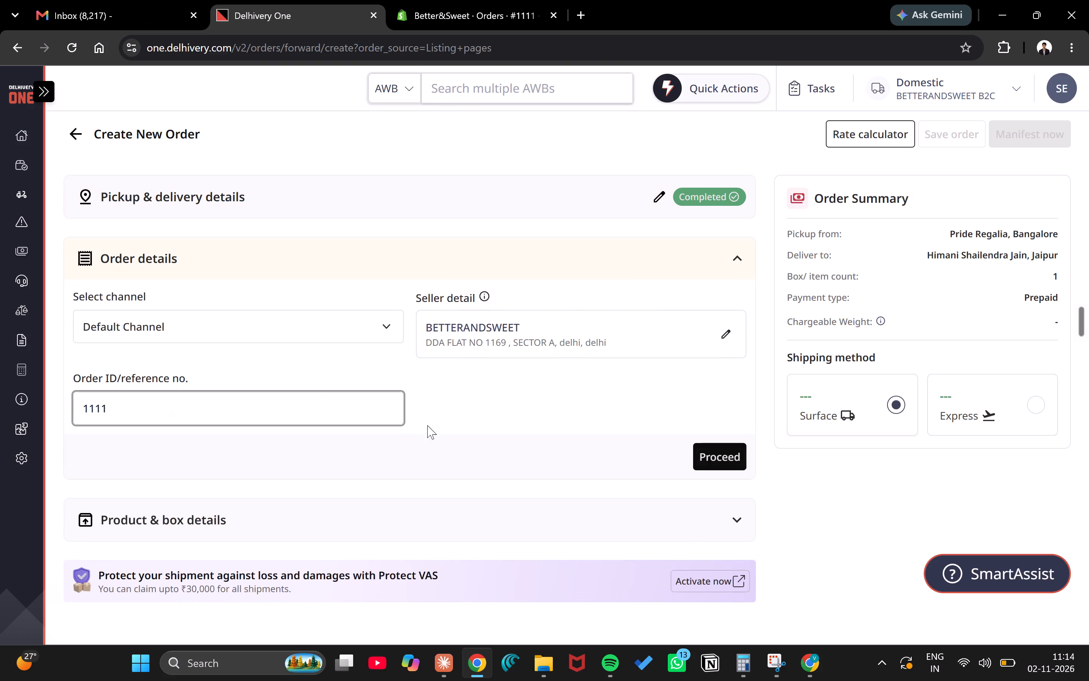
pyautogui.click(723, 467)
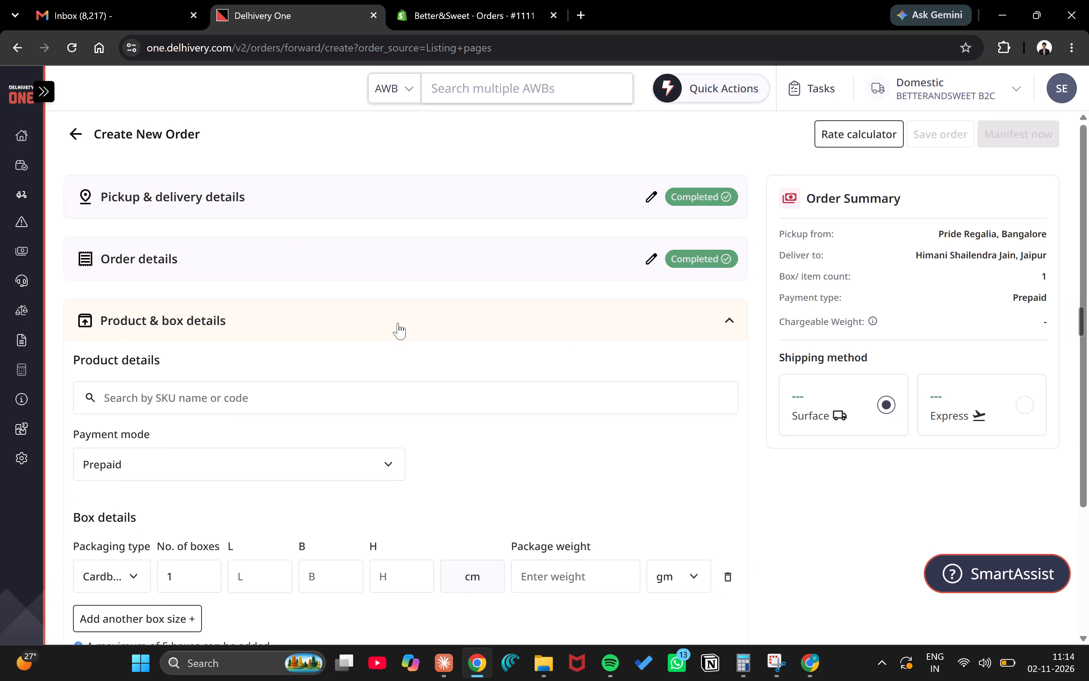
# Add the product dcfp1 (SKU 001) to the order.
pyautogui.click(260, 402)
pyautogui.scroll(-5, 278, 471)
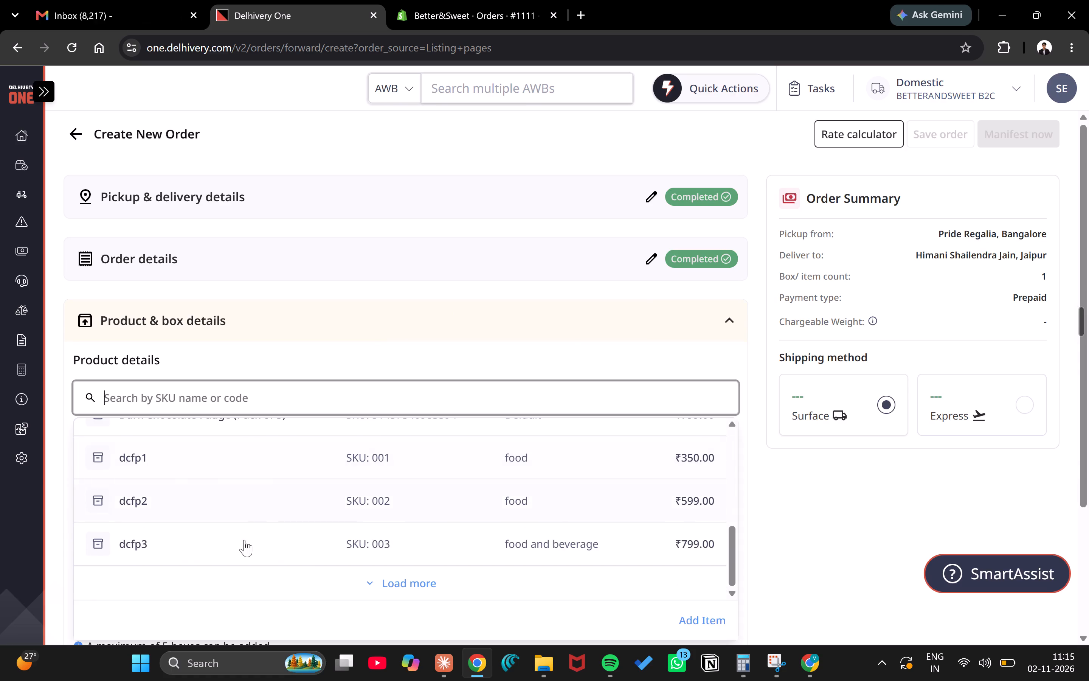
pyautogui.click(240, 452)
# Set the box dimensions to 12 x 12 x 12 cm and the package weight to 300 gm.
pyautogui.scroll(-3, 240, 452)
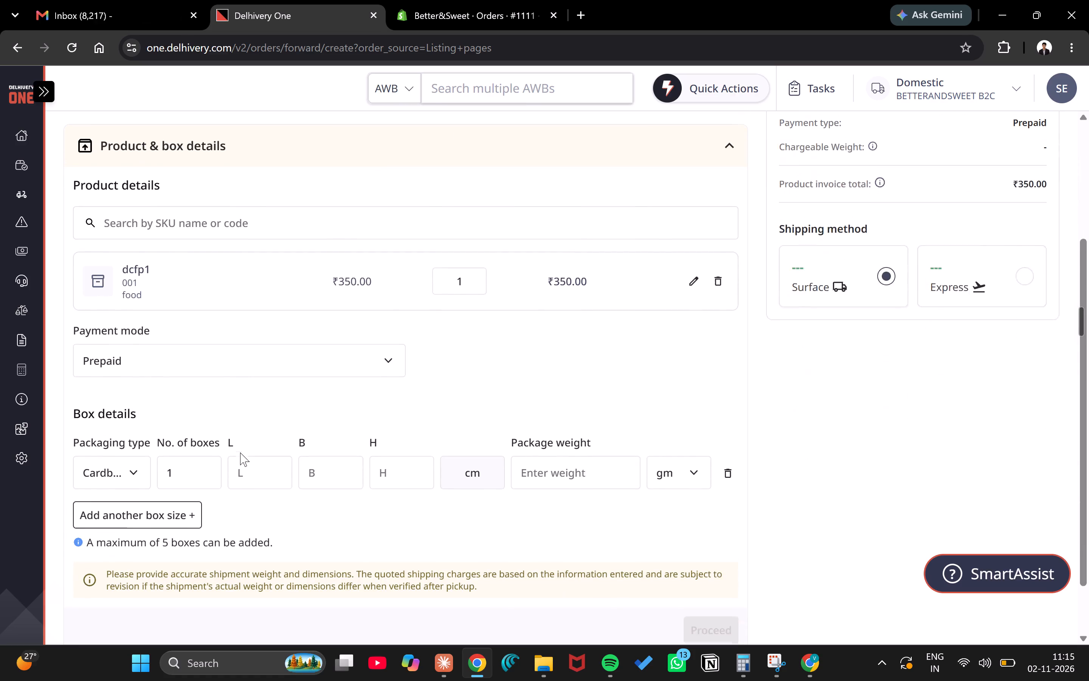
pyautogui.scroll(-1, 240, 452)
pyautogui.click(264, 430)
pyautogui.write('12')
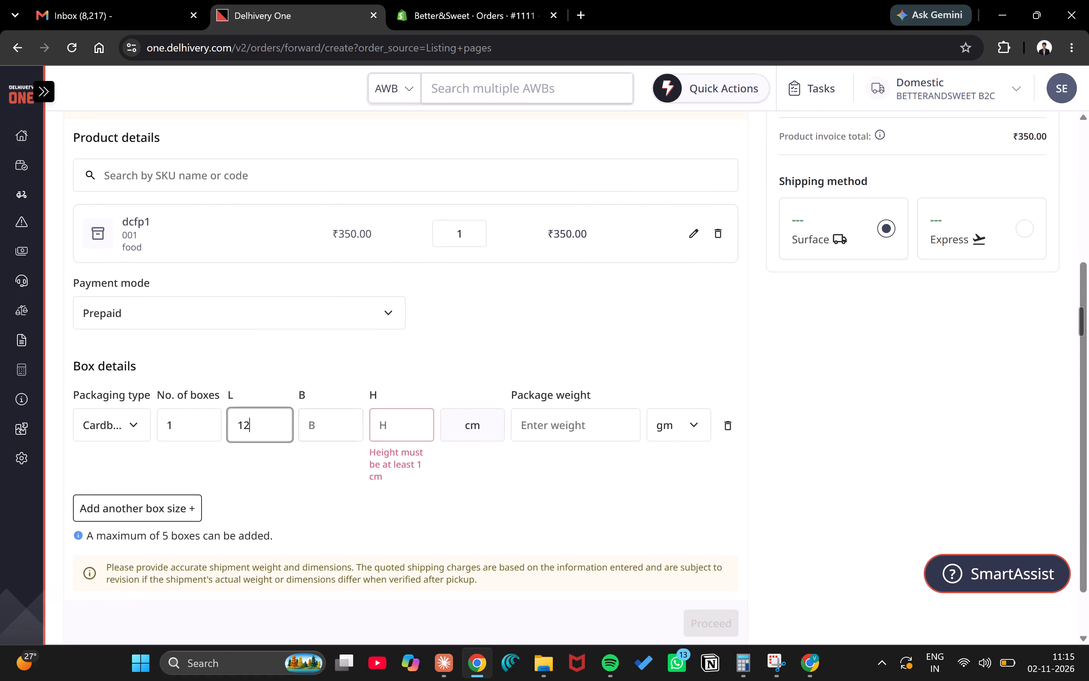
pyautogui.click(347, 428)
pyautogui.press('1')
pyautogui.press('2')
pyautogui.click(406, 434)
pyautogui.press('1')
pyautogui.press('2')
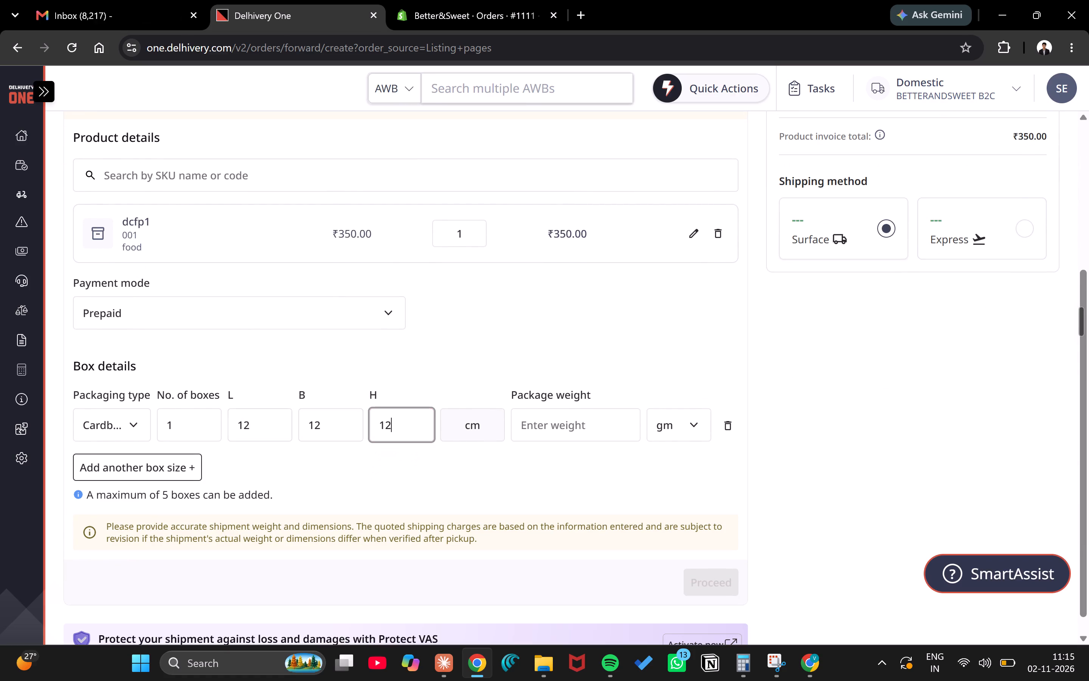
pyautogui.click(592, 439)
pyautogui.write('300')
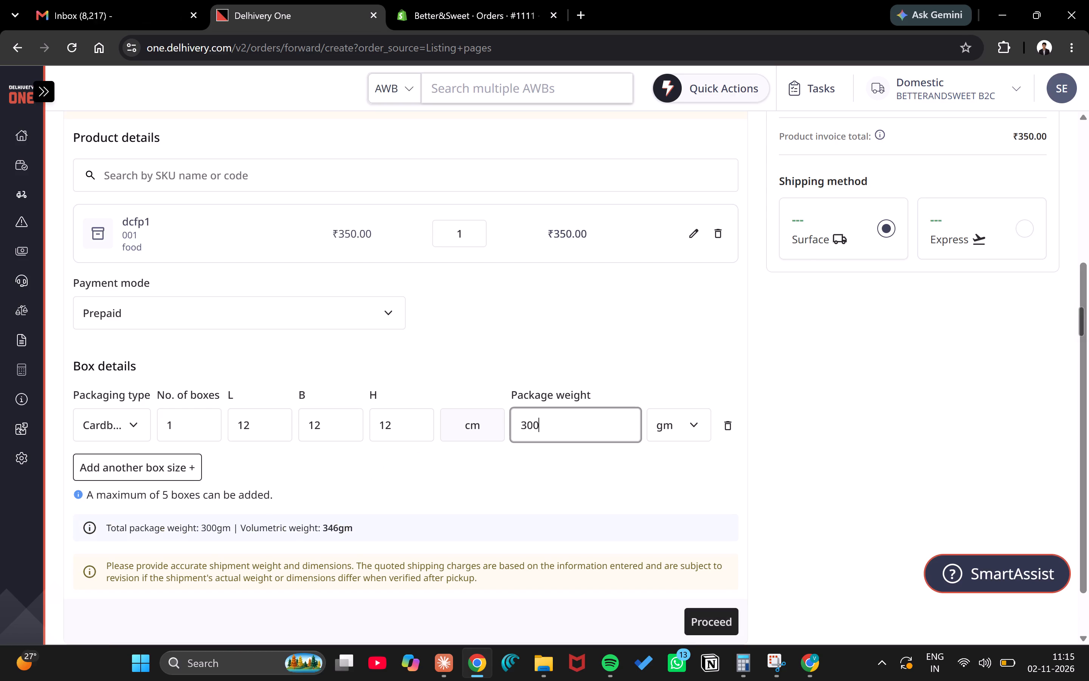
# Review the order details, the customer's delivery details and the order summary with its shipping charges and estimated delivery date.
pyautogui.scroll(-1, 618, 468)
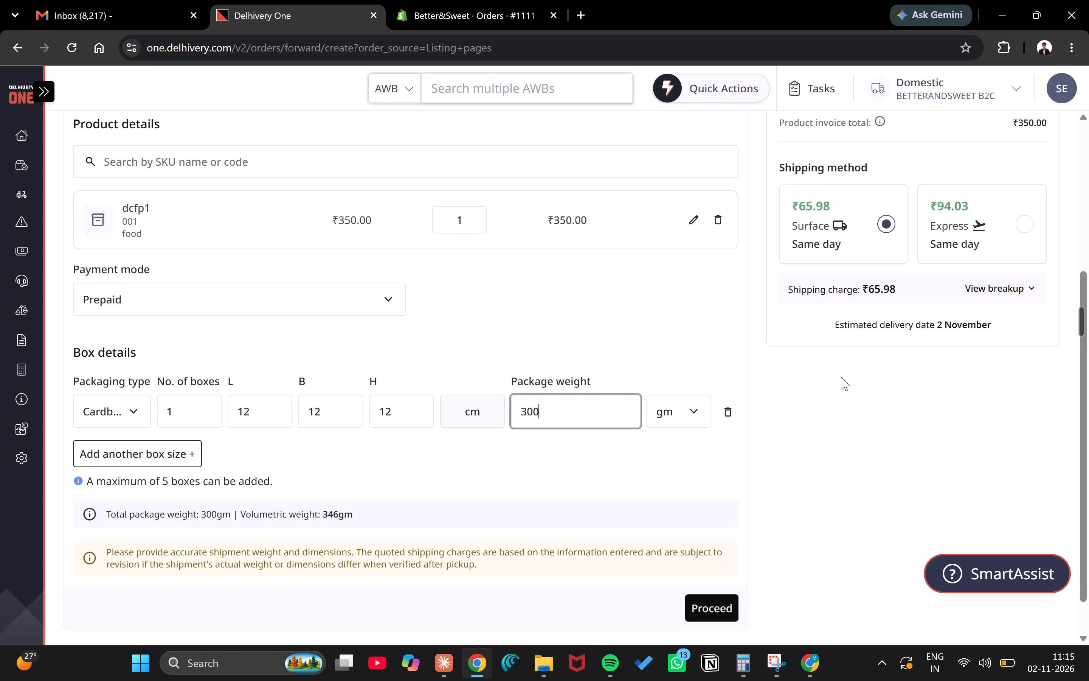
pyautogui.scroll(8, 841, 377)
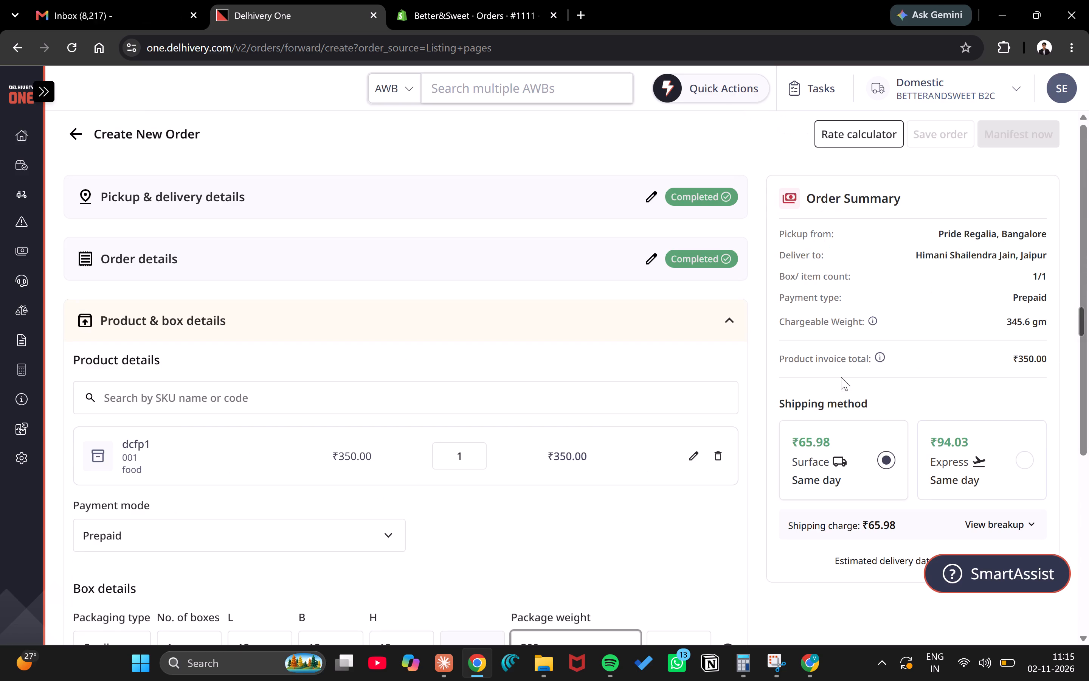
pyautogui.click(652, 254)
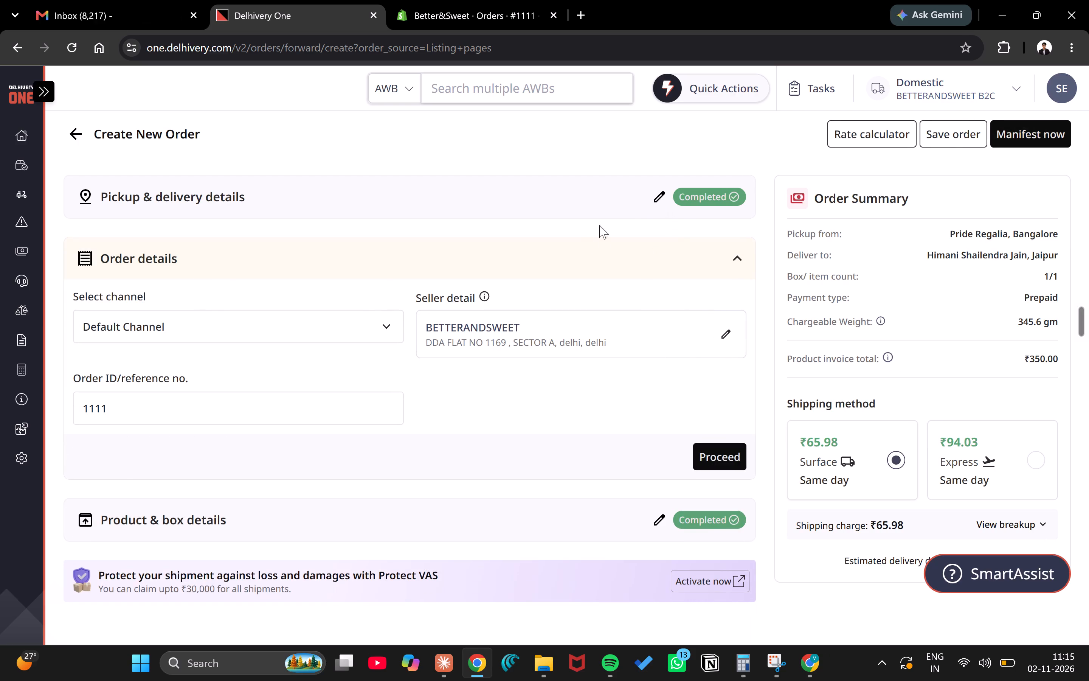
pyautogui.click(648, 200)
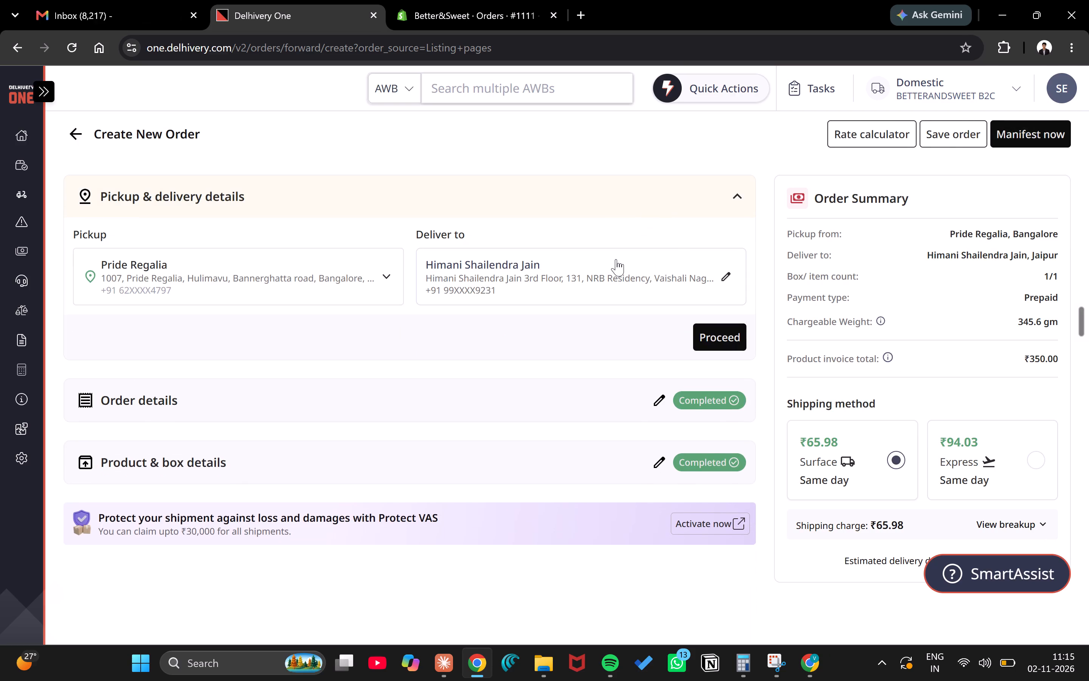
pyautogui.click(842, 292)
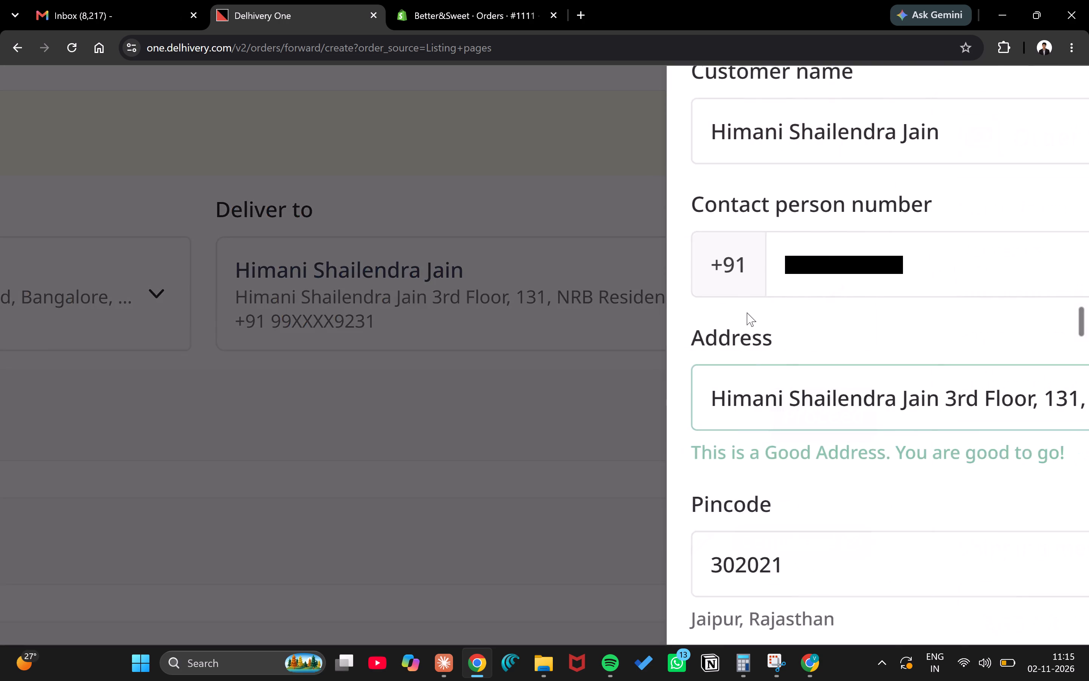
pyautogui.scroll(-2, 867, 380)
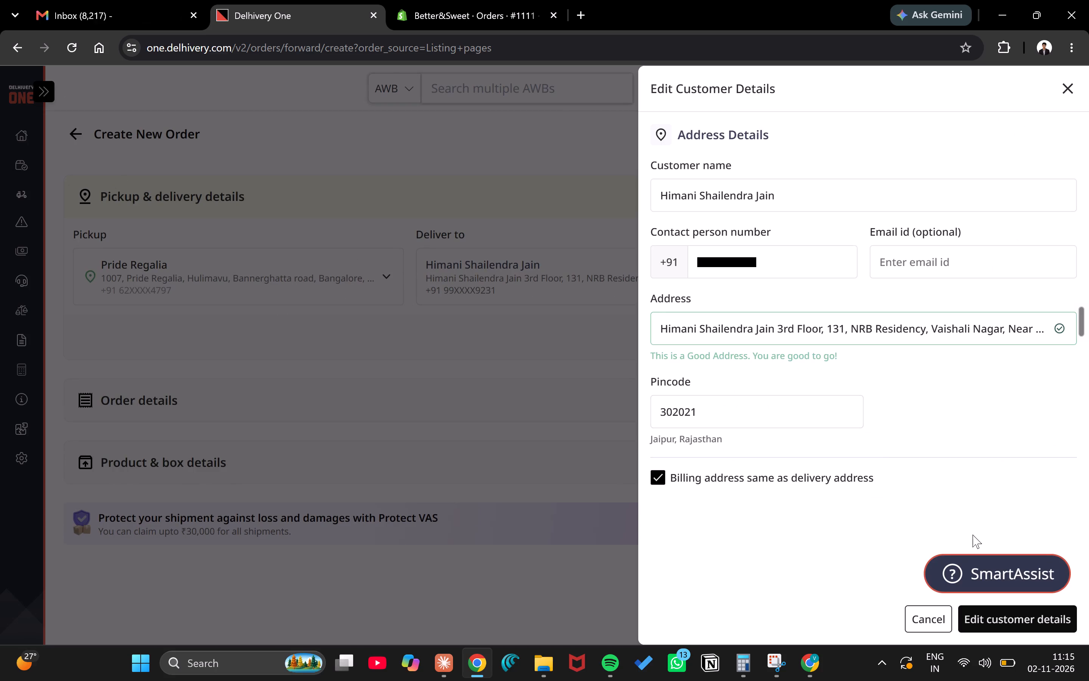
pyautogui.click(556, 334)
pyautogui.click(1067, 85)
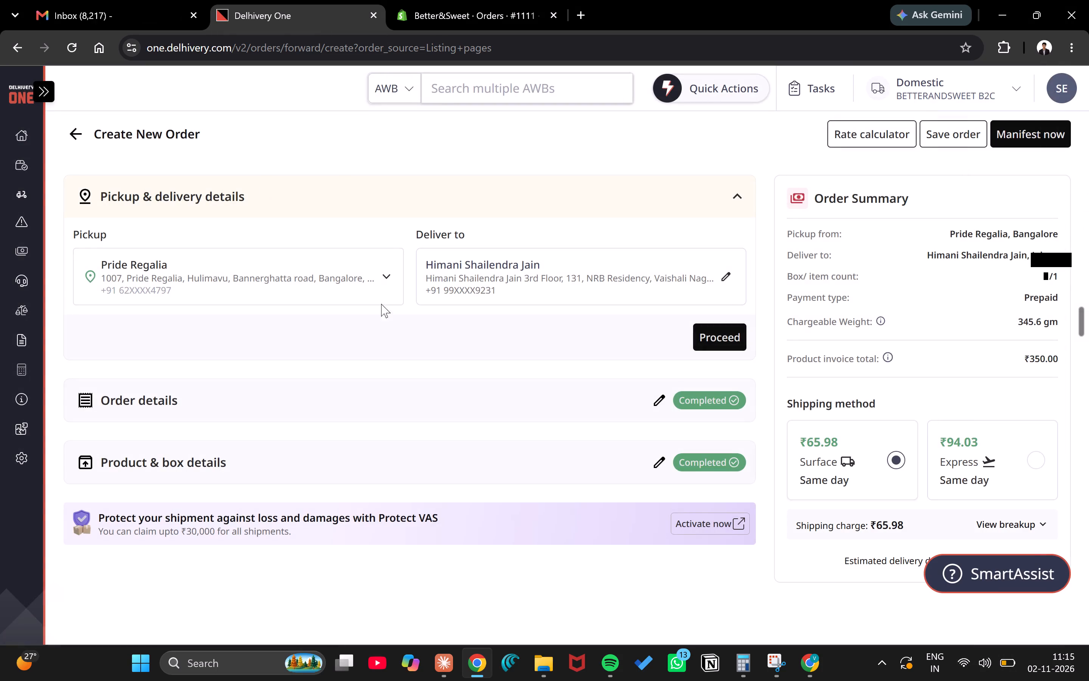
pyautogui.scroll(-6, 381, 304)
pyautogui.moveTo(957, 575); pyautogui.dragTo(810, 84)
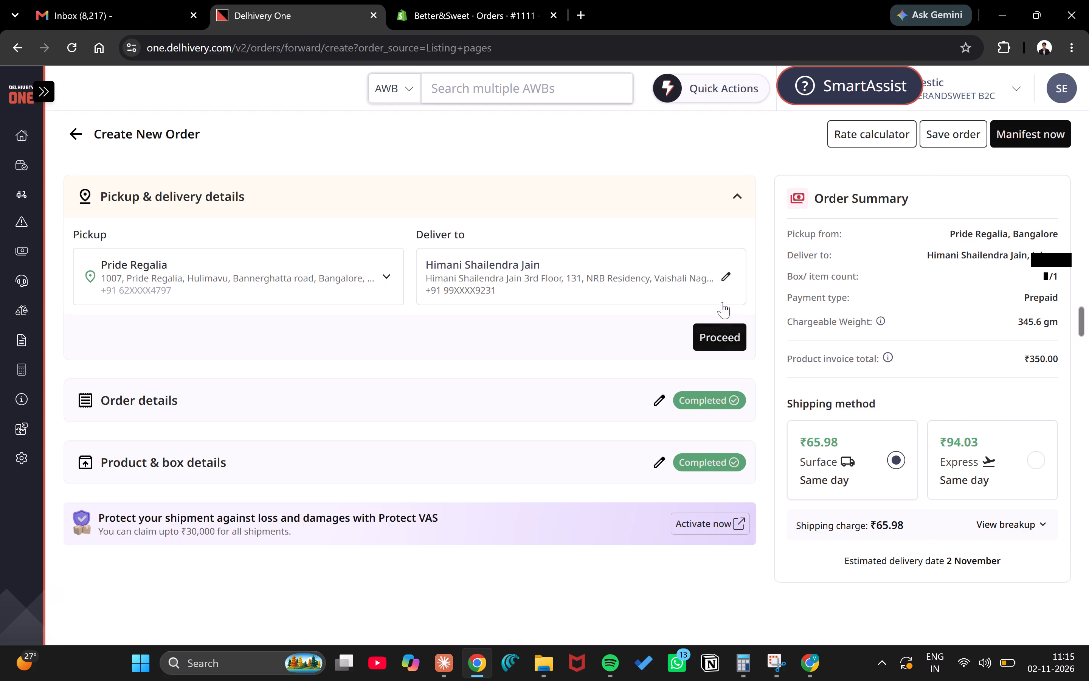
pyautogui.click(714, 340)
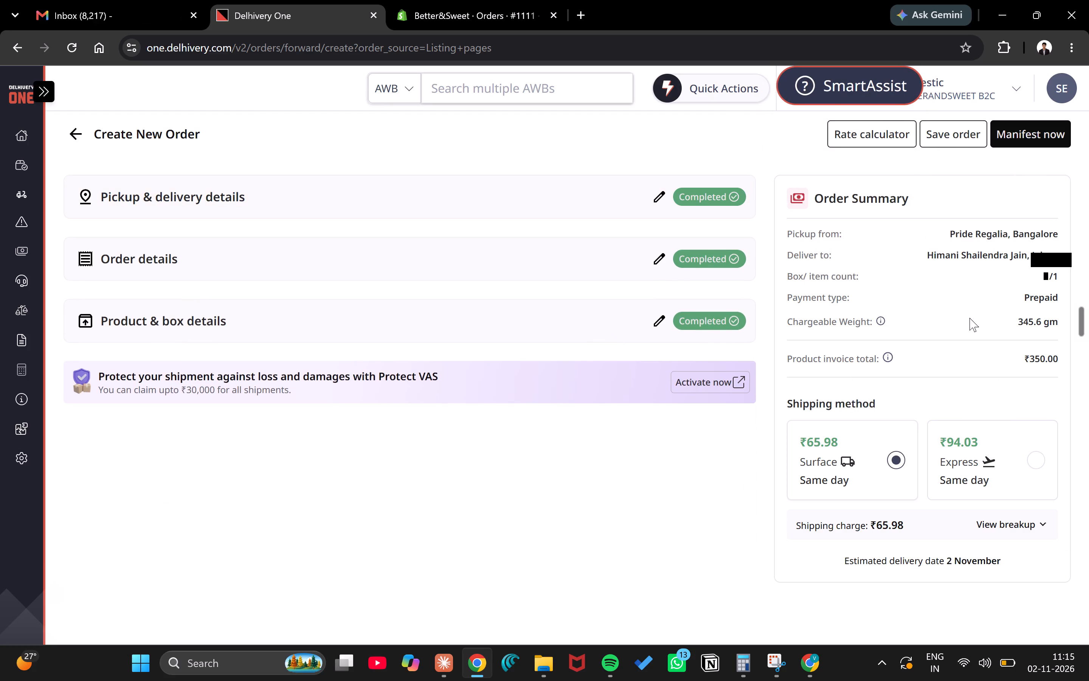
# Manifest order 1111 with the Surface shipping method.
pyautogui.hscroll(-3, 991, 436)
pyautogui.scroll(4, 945, 305)
pyautogui.click(1027, 130)
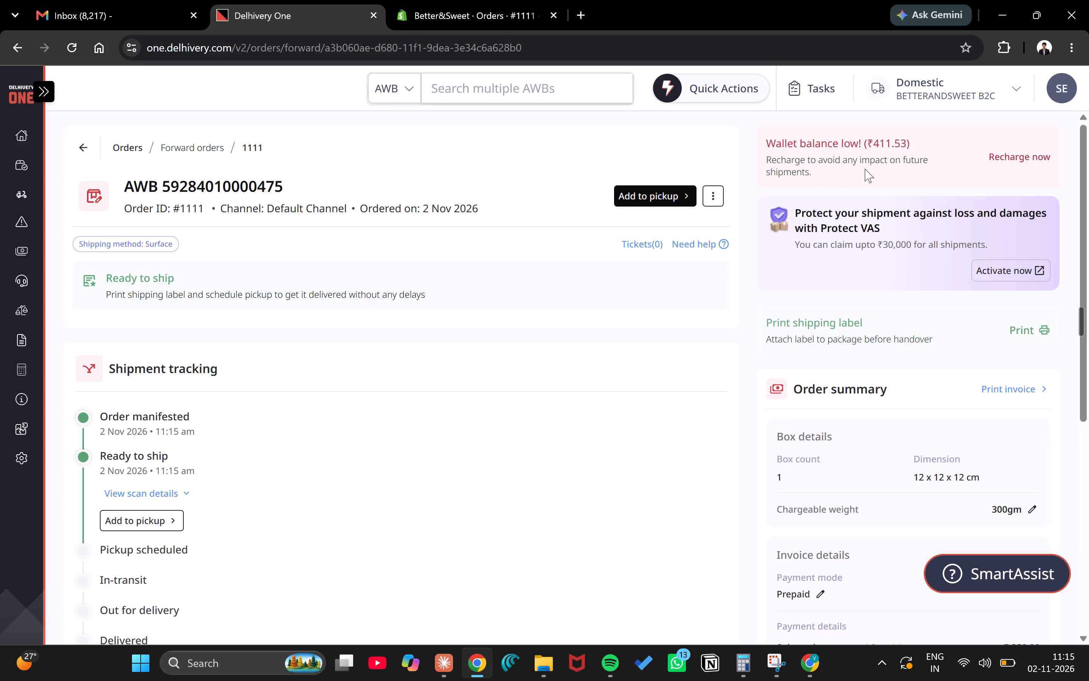
pyautogui.click(636, 202)
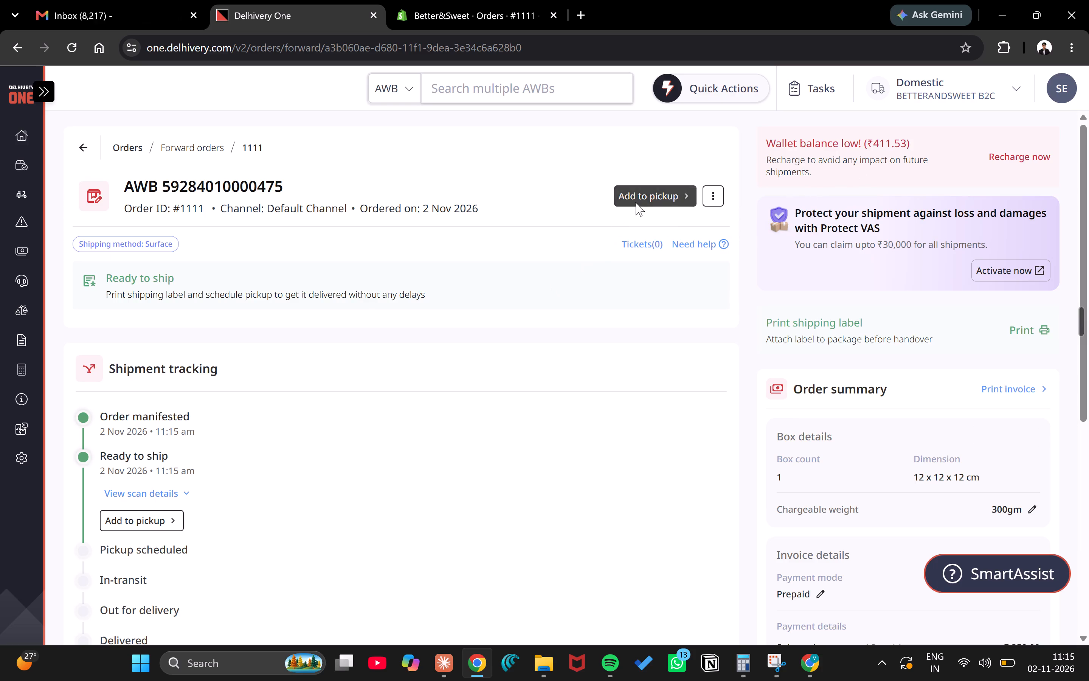
pyautogui.click(553, 359)
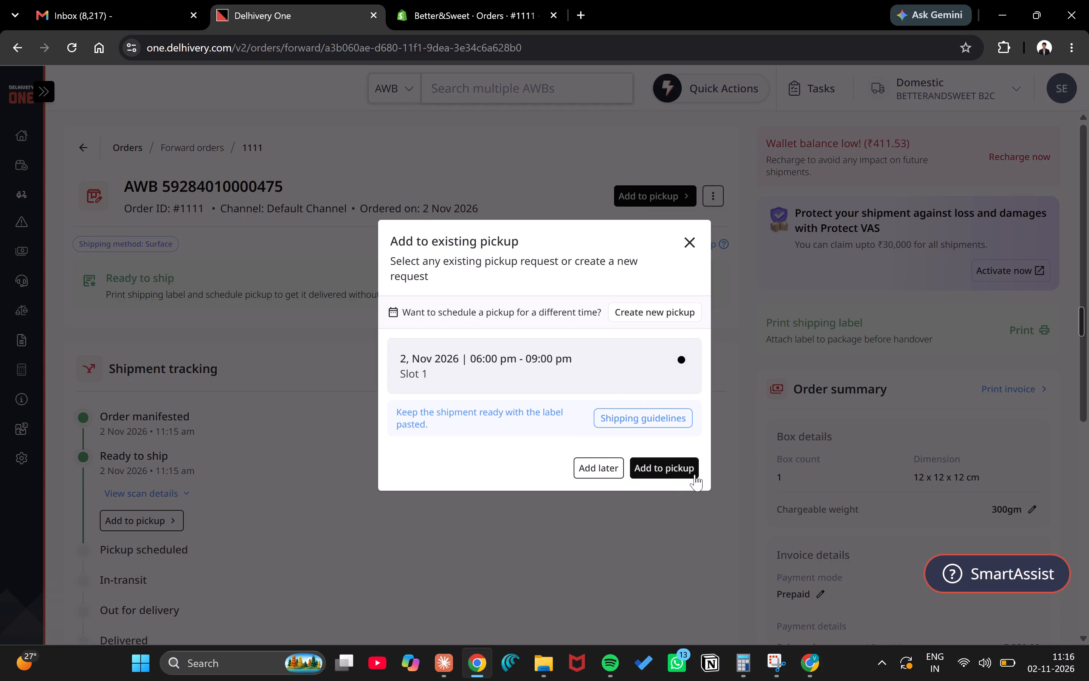
pyautogui.click(684, 476)
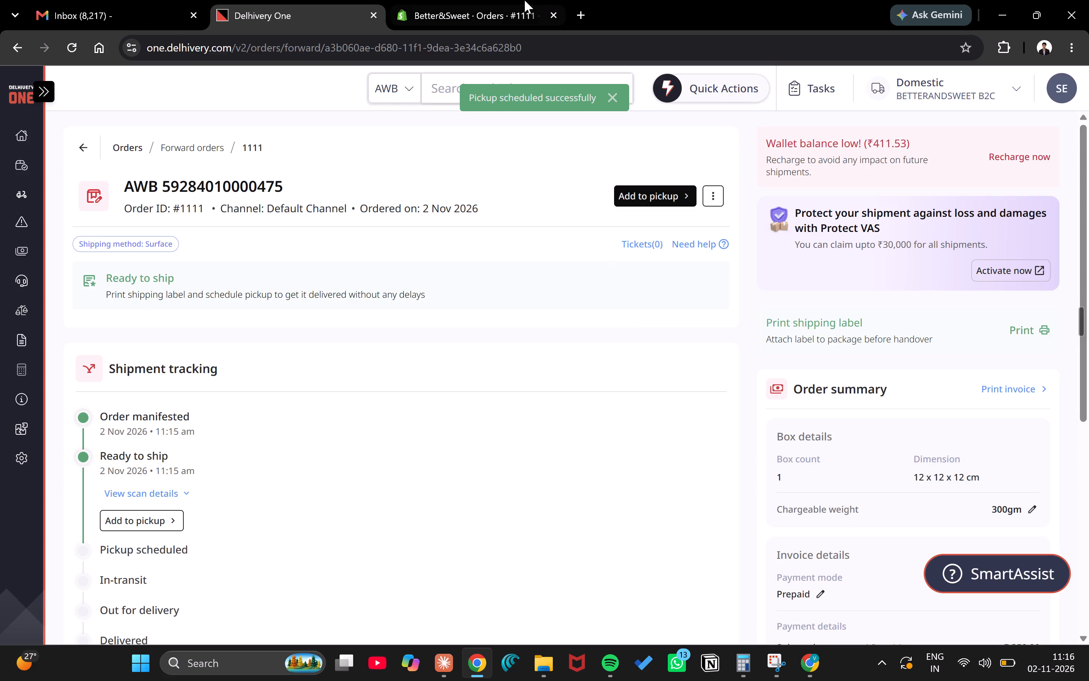
pyautogui.click(501, 0)
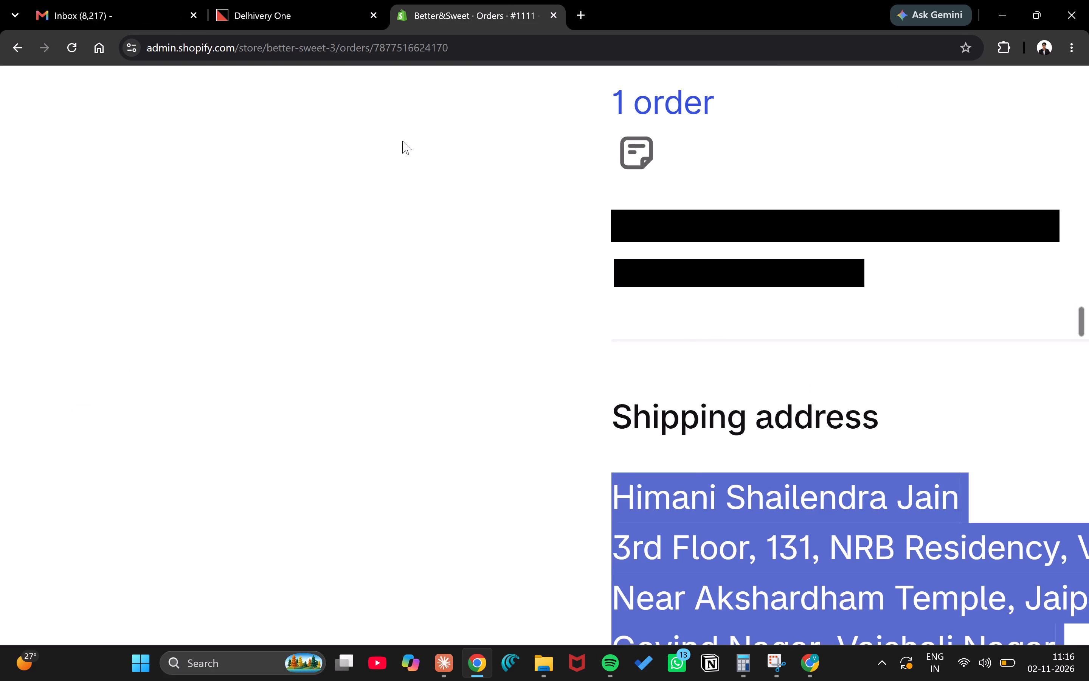
pyautogui.click(123, 172)
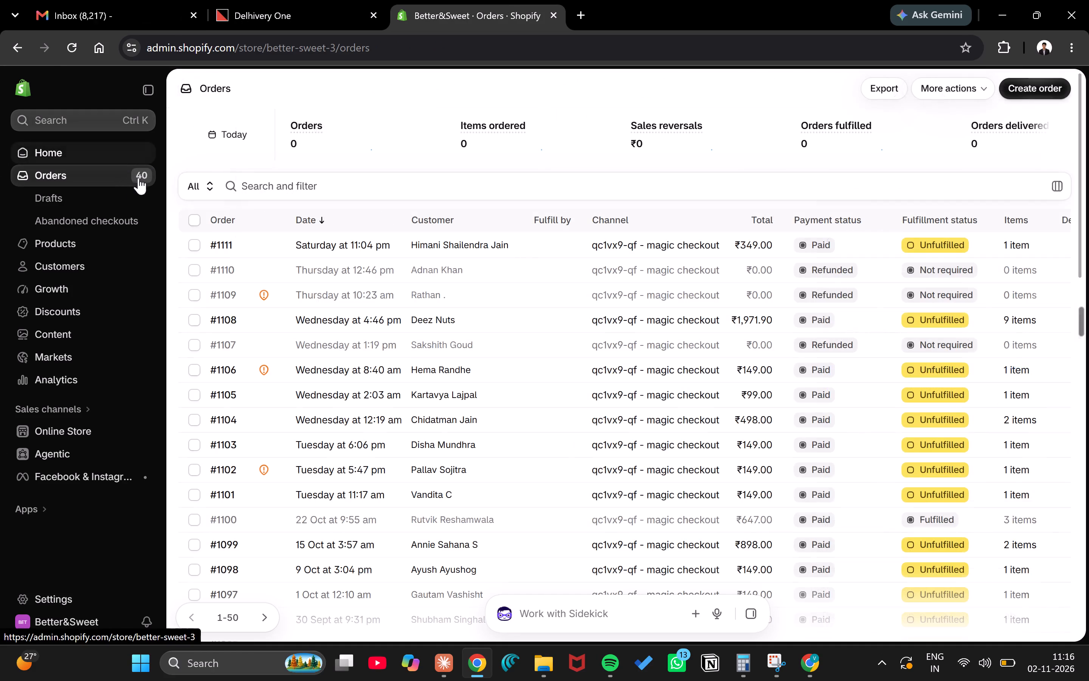
pyautogui.click(538, 322)
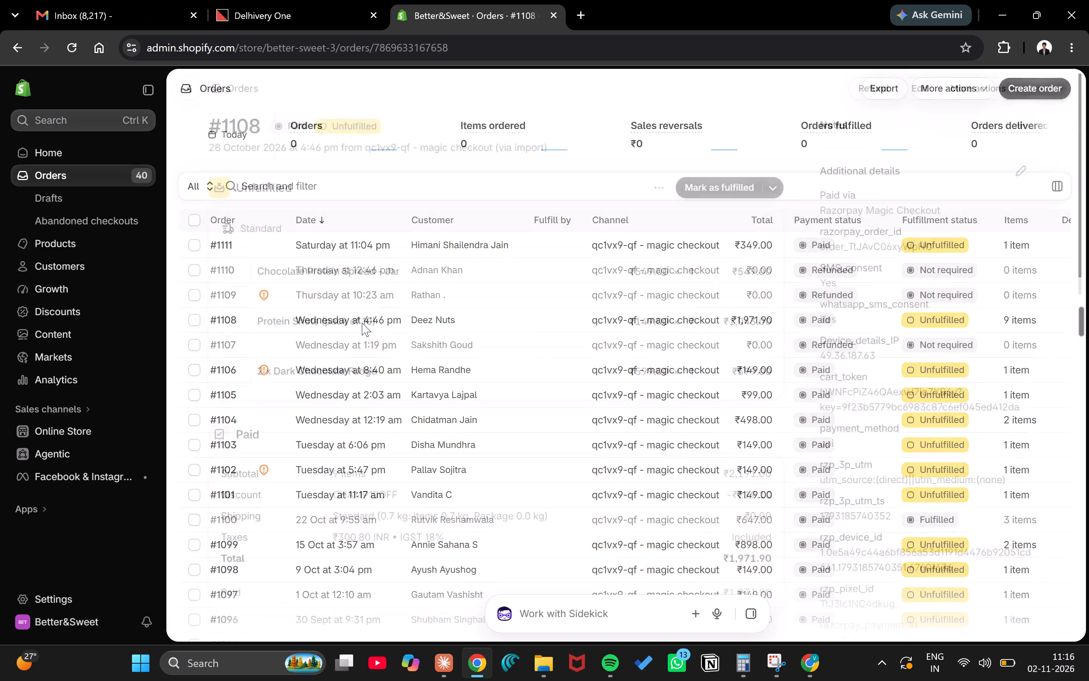
pyautogui.scroll(-7, 479, 323)
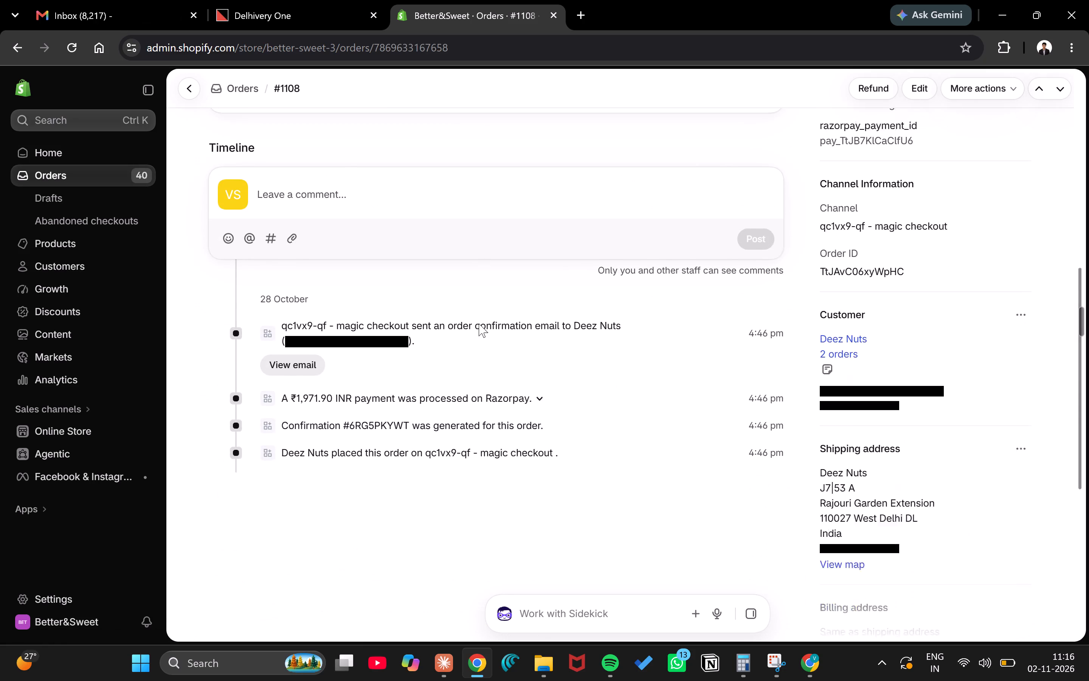
pyautogui.scroll(-1, 479, 323)
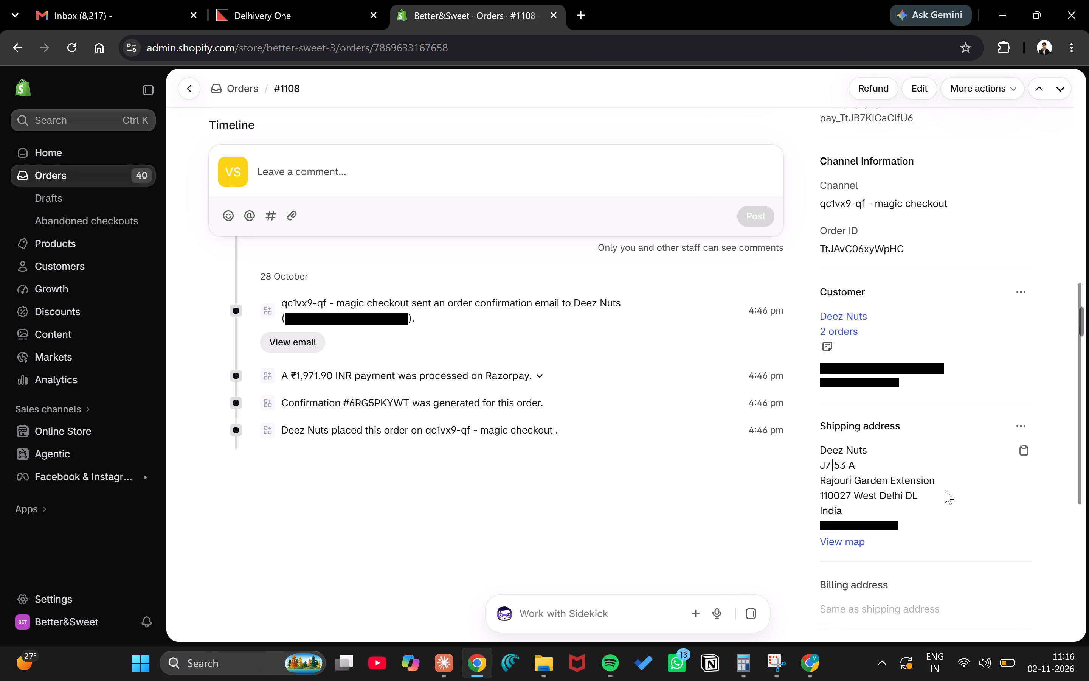
pyautogui.click(1024, 451)
# Switch back to Delhivery One and check the shipment tracking of order 1111.
pyautogui.click(290, 0)
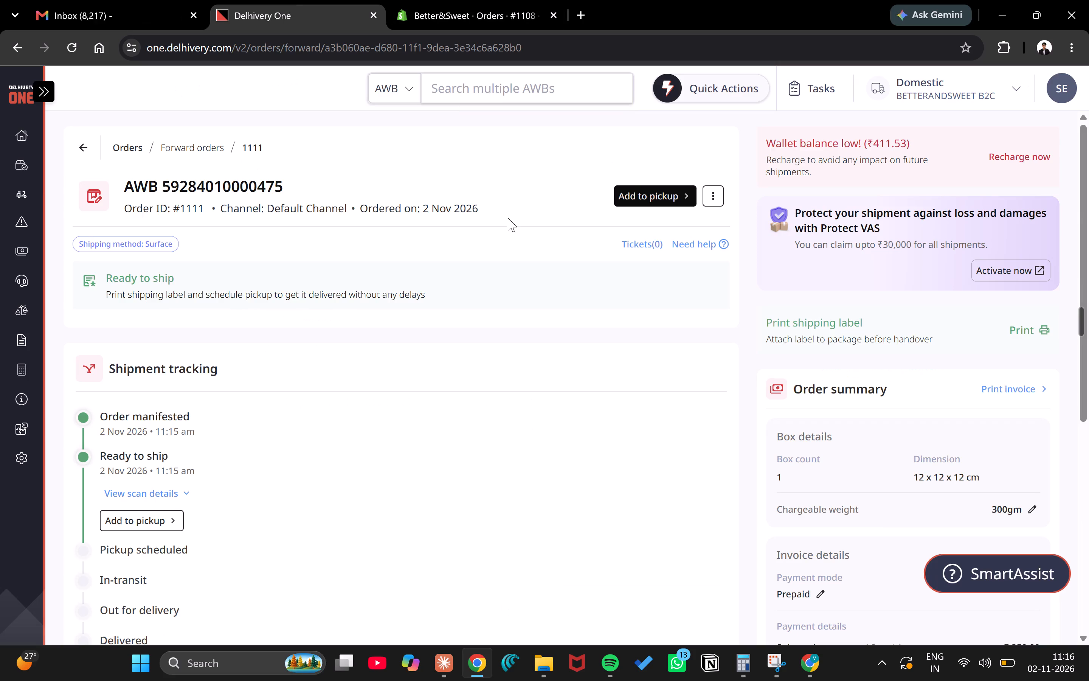
pyautogui.scroll(-1, 322, 315)
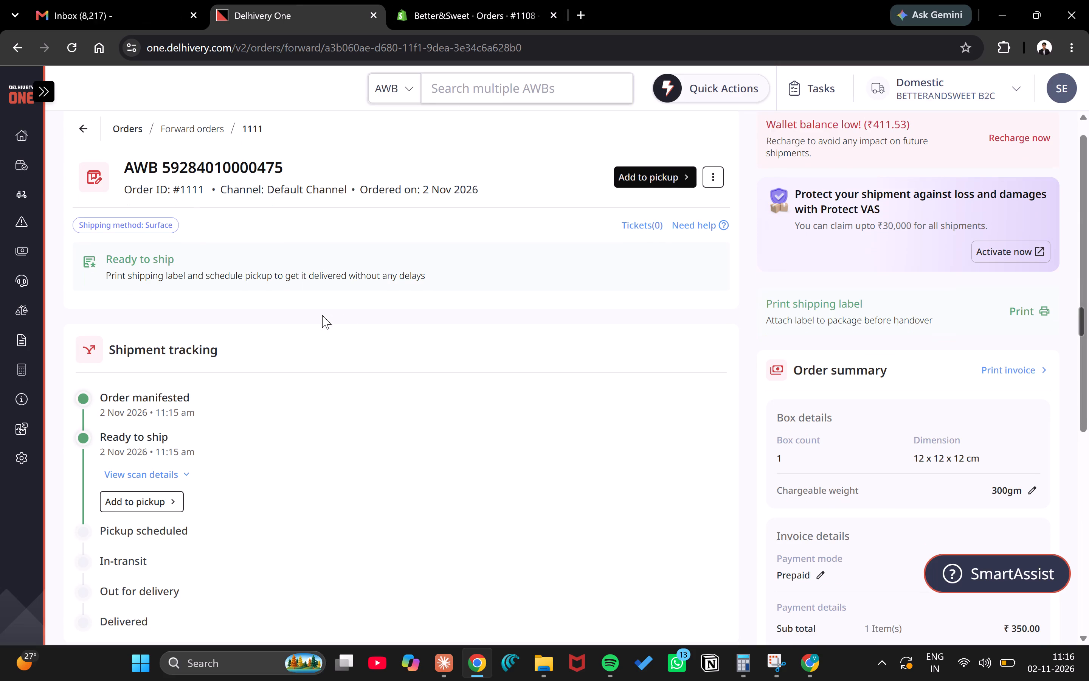
# Add order 1111 to a pickup and confirm the pickup request.
pyautogui.click(154, 503)
pyautogui.click(675, 470)
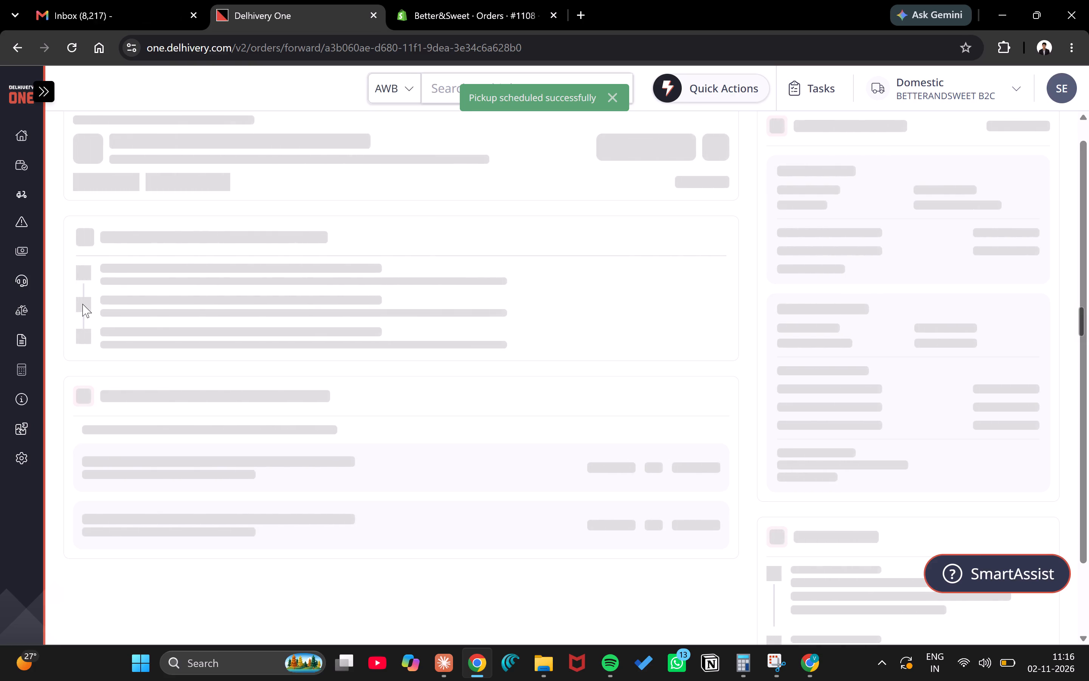
# Open the Forward Orders list under Orders & Pickups.
pyautogui.click(46, 178)
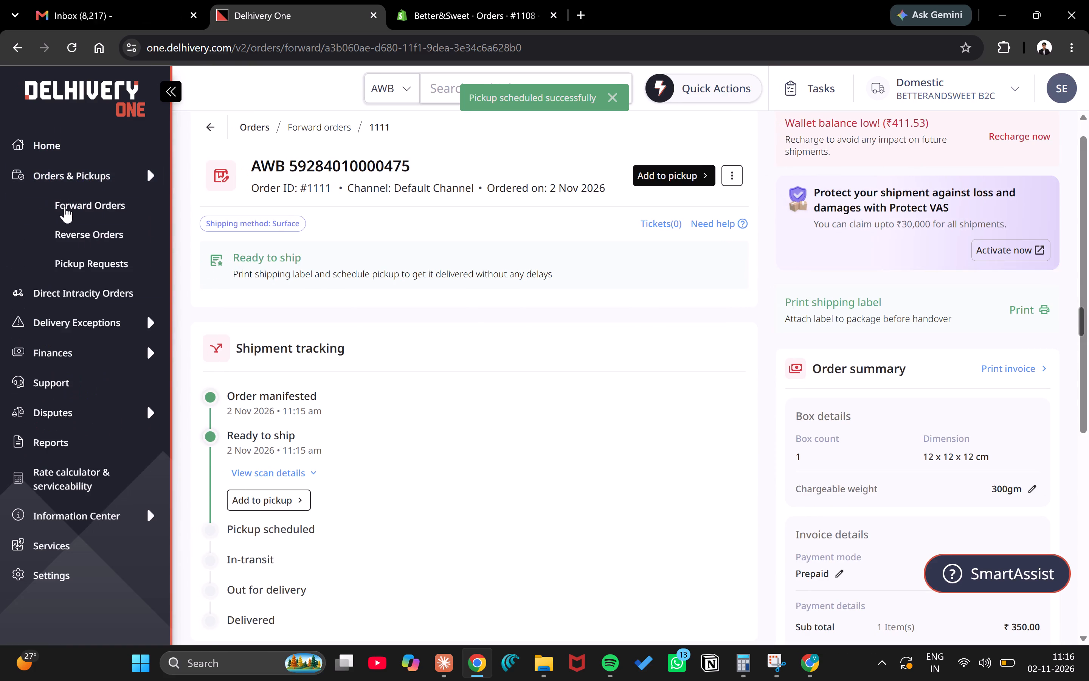
pyautogui.click(65, 208)
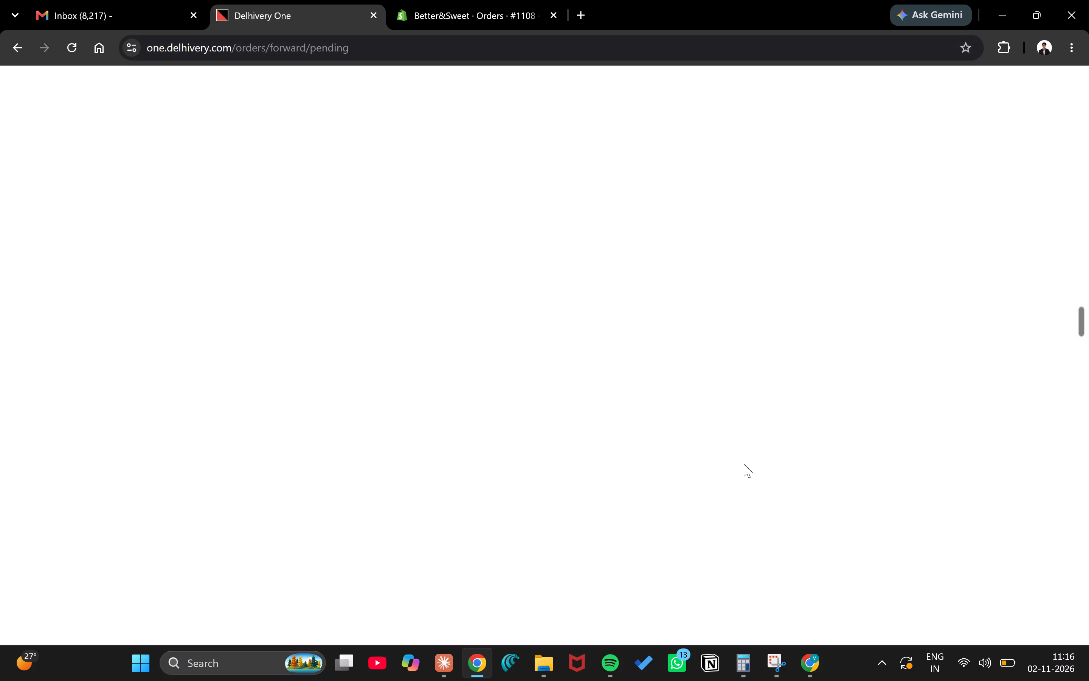
# Switch to the work Gmail window and look over Shopify's weekly orders email for Better&Sweet from the top.
pyautogui.click(821, 655)
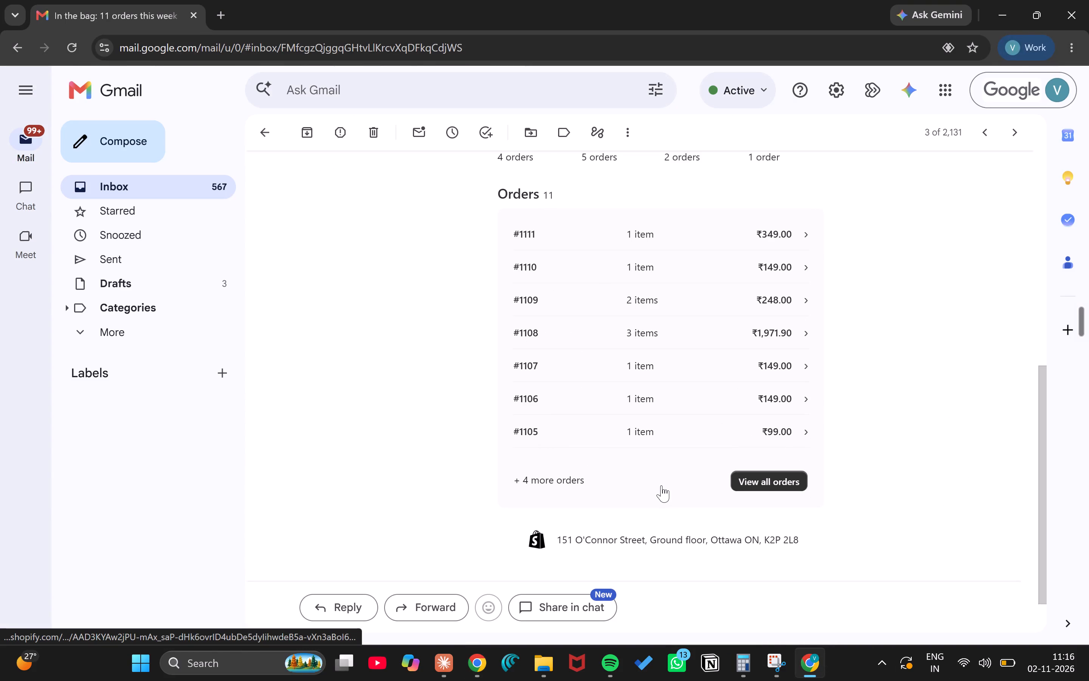
pyautogui.scroll(6, 640, 325)
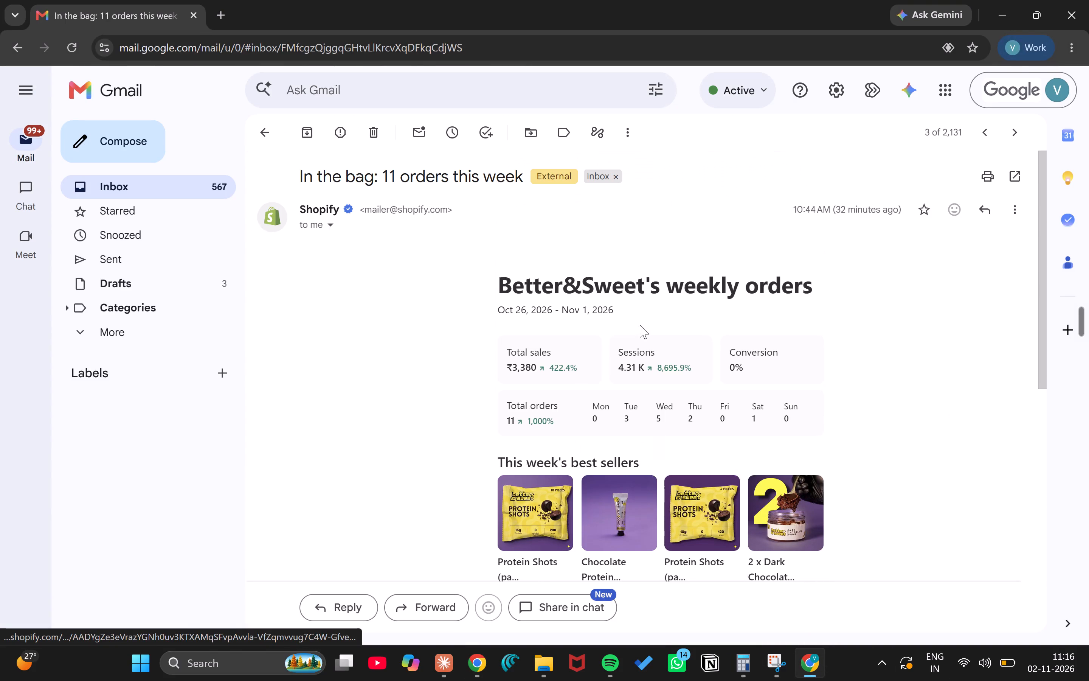
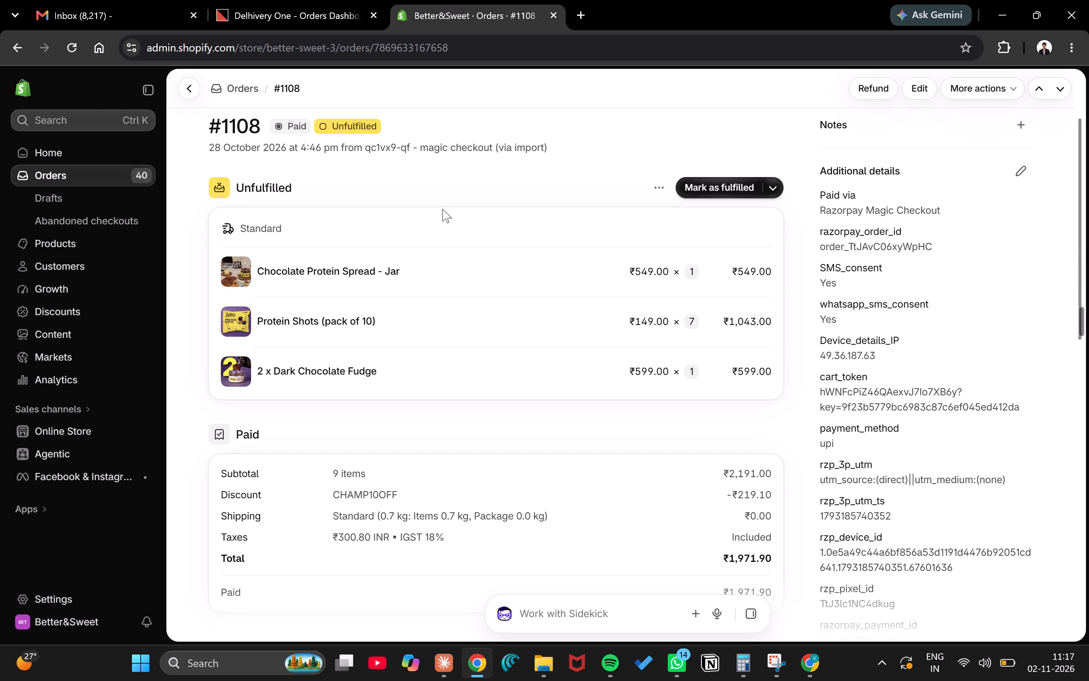
# Review order #1108's ordered items, payment summary, timeline and shipping address in the Better&Sweet store.
pyautogui.scroll(1, 442, 209)
pyautogui.scroll(-3, 641, 336)
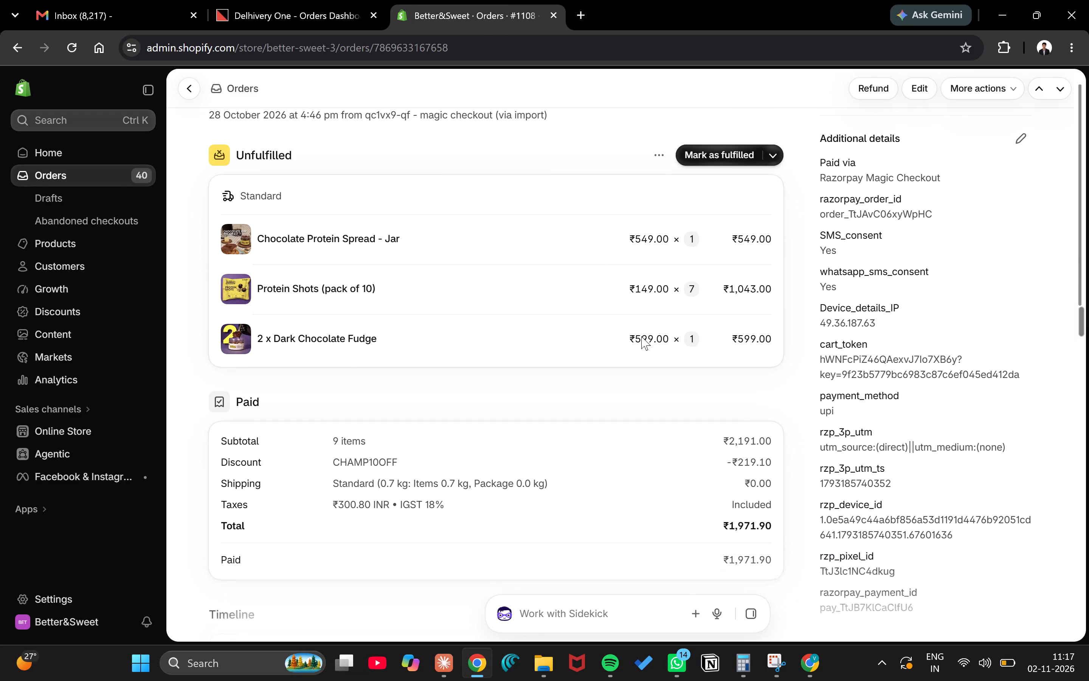
pyautogui.scroll(-4, 641, 336)
pyautogui.click(641, 336)
pyautogui.scroll(1, 641, 336)
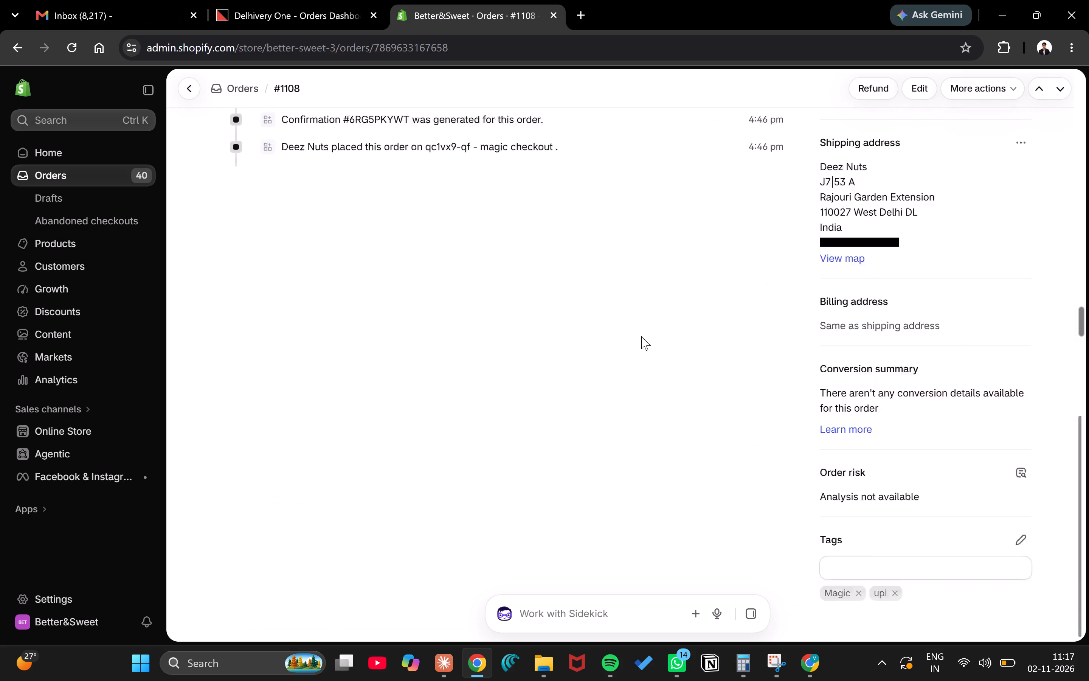
pyautogui.scroll(1, 641, 336)
# Switch back to the pending forward orders in Delhivery One.
pyautogui.click(342, 0)
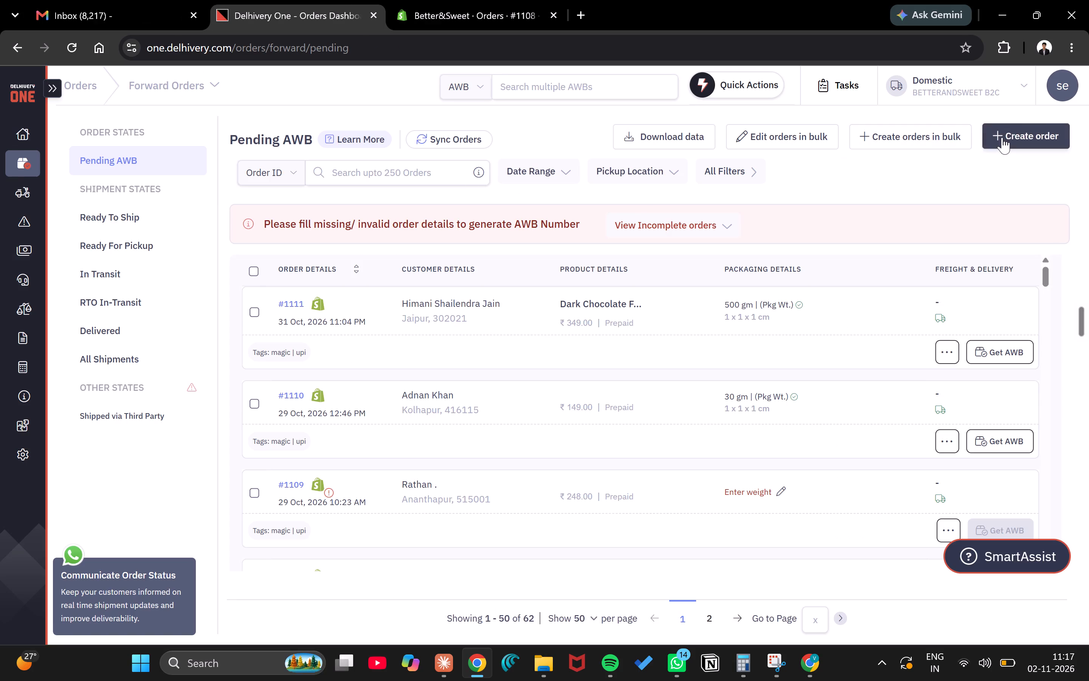
# Start creating a new forward order from the Pending AWB orders page.
pyautogui.click(1004, 137)
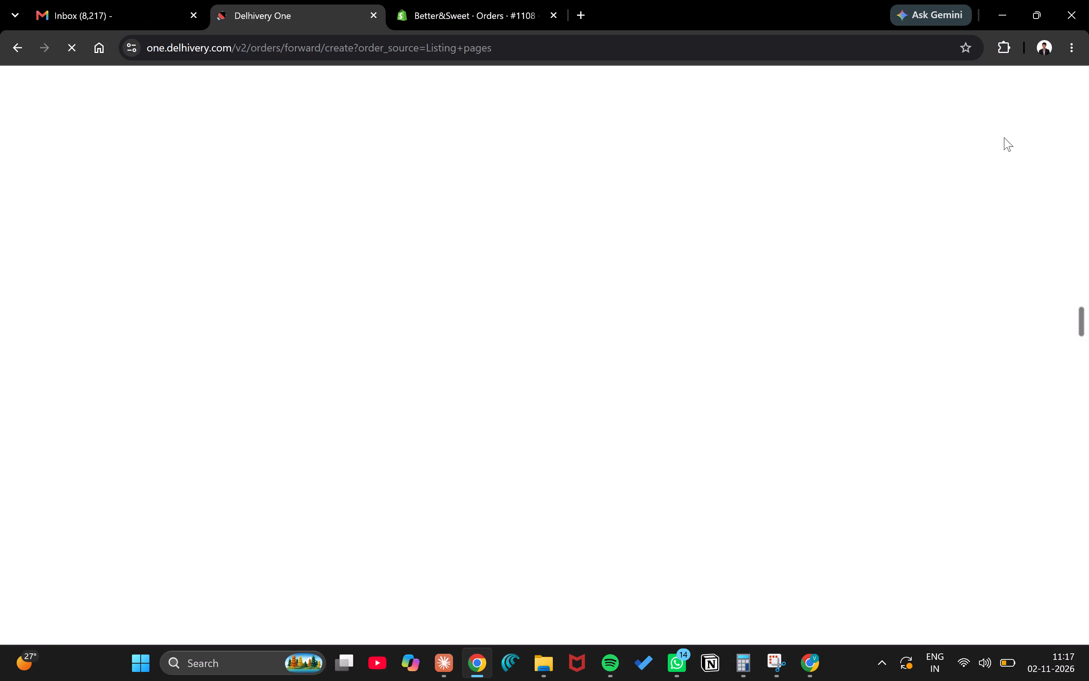
pyautogui.click(791, 274)
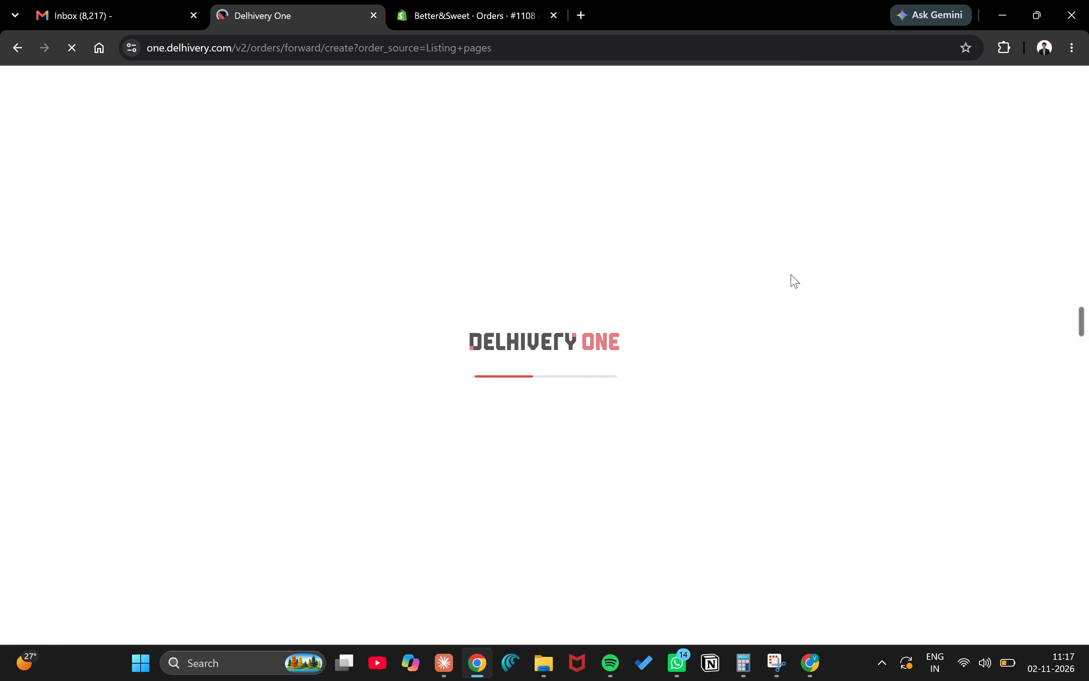
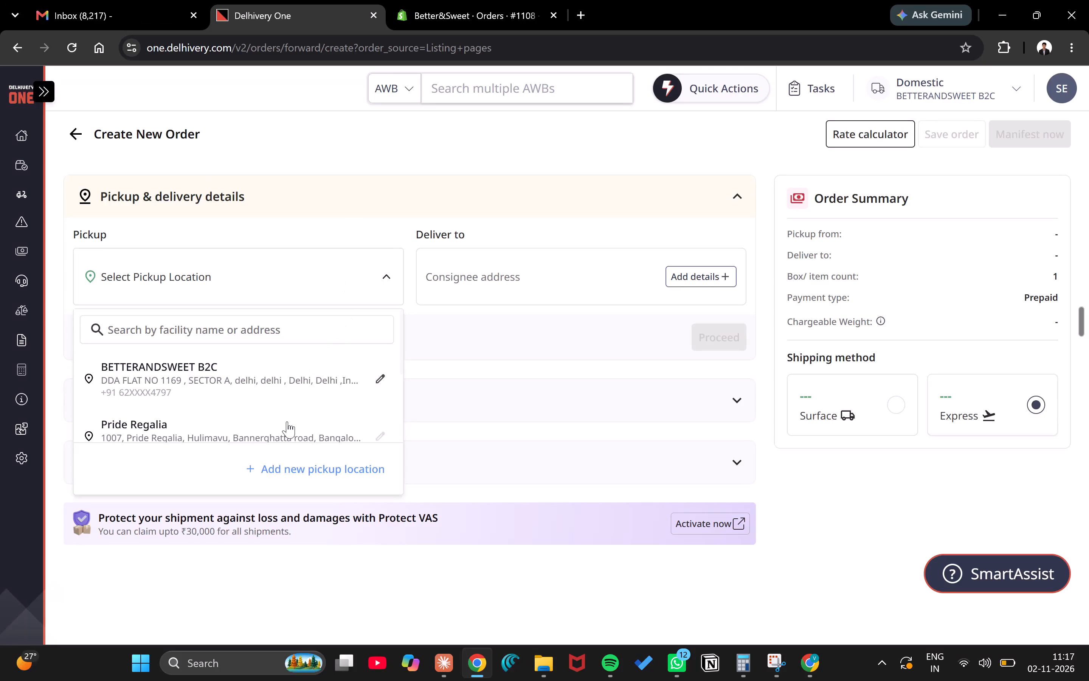
# Choose Pride Regalia as the pickup location for the new order.
pyautogui.click(281, 425)
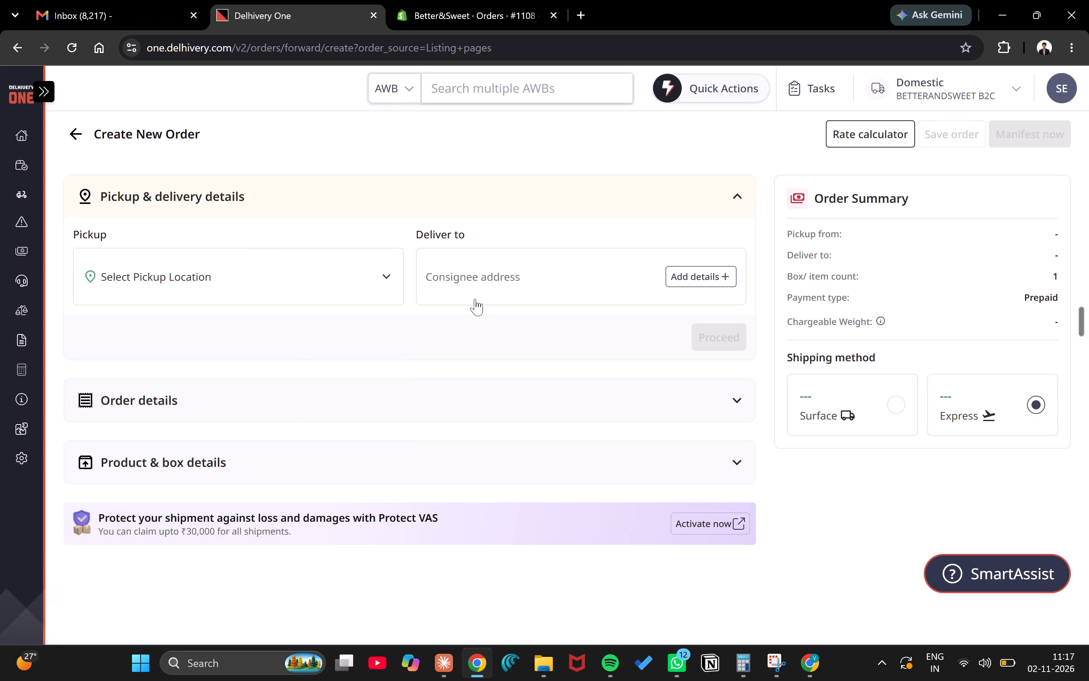
# Start adding consignee details and paste the copied shipping address into the Address field.
pyautogui.click(479, 294)
pyautogui.click(777, 332)
pyautogui.hotkey('ctrl', 'v')
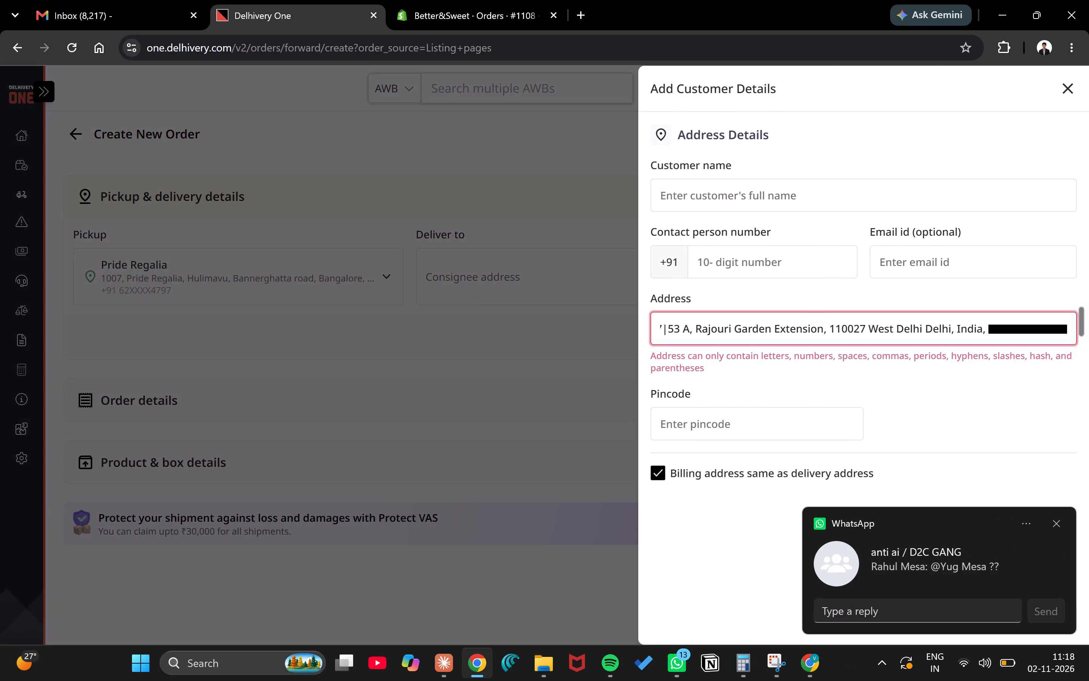
# Move the ten-digit phone number out of the pasted address into the contact person number.
pyautogui.click(845, 332)
pyautogui.moveTo(988, 334); pyautogui.dragTo(1008, 336)
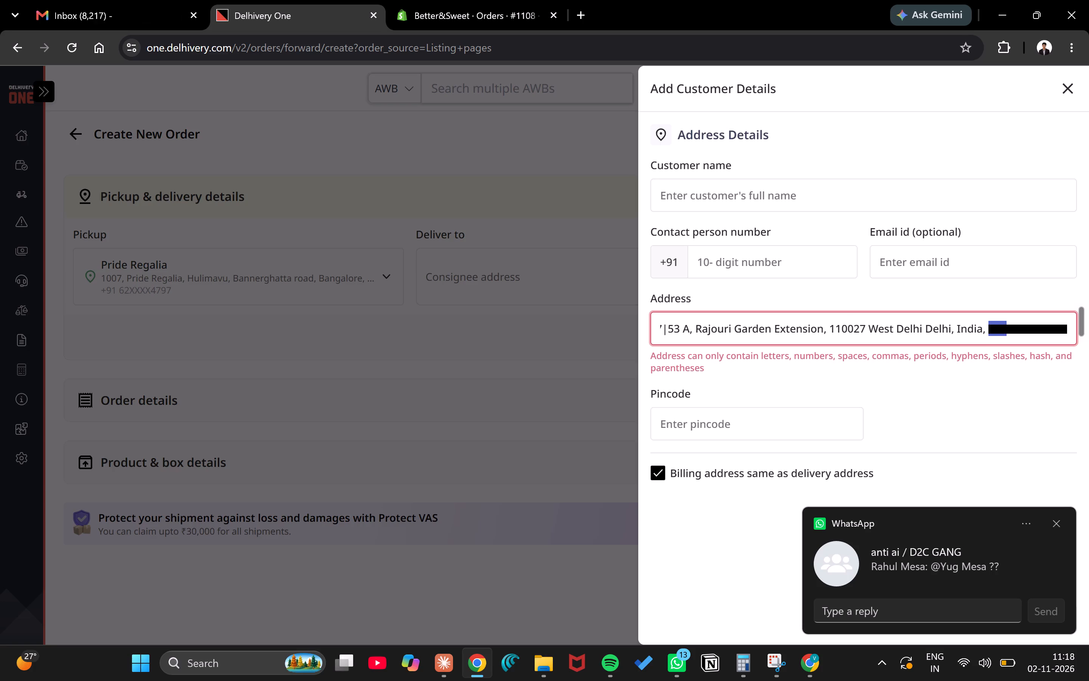
pyautogui.click(1008, 336)
pyautogui.moveTo(1007, 330); pyautogui.dragTo(1088, 329)
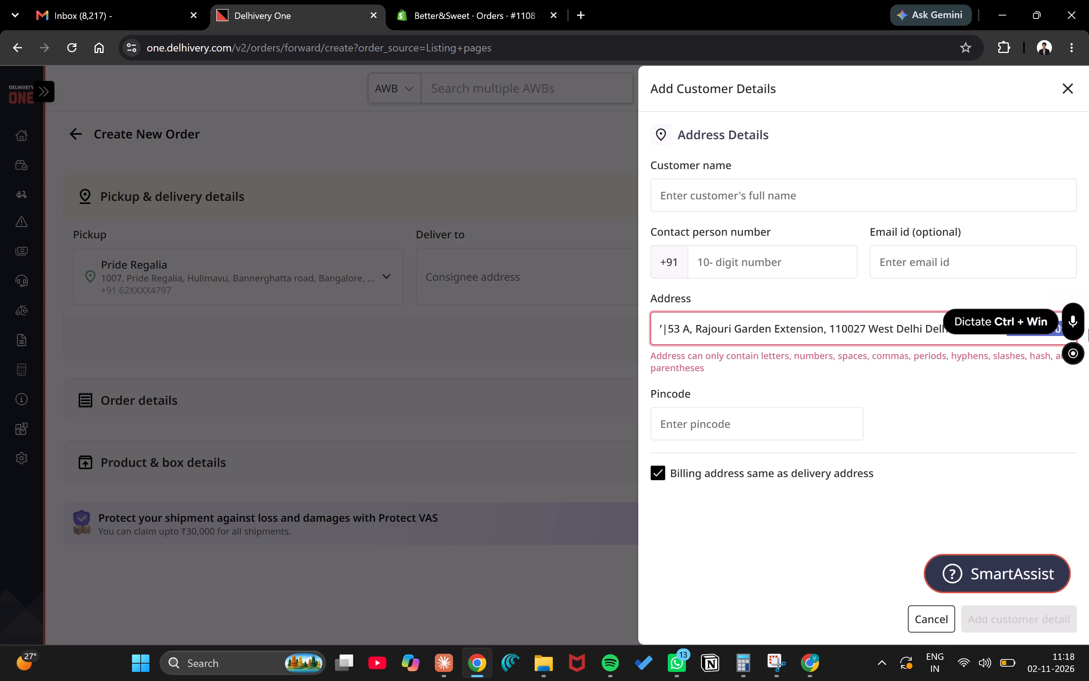
pyautogui.hotkey('ctrl', 'x')
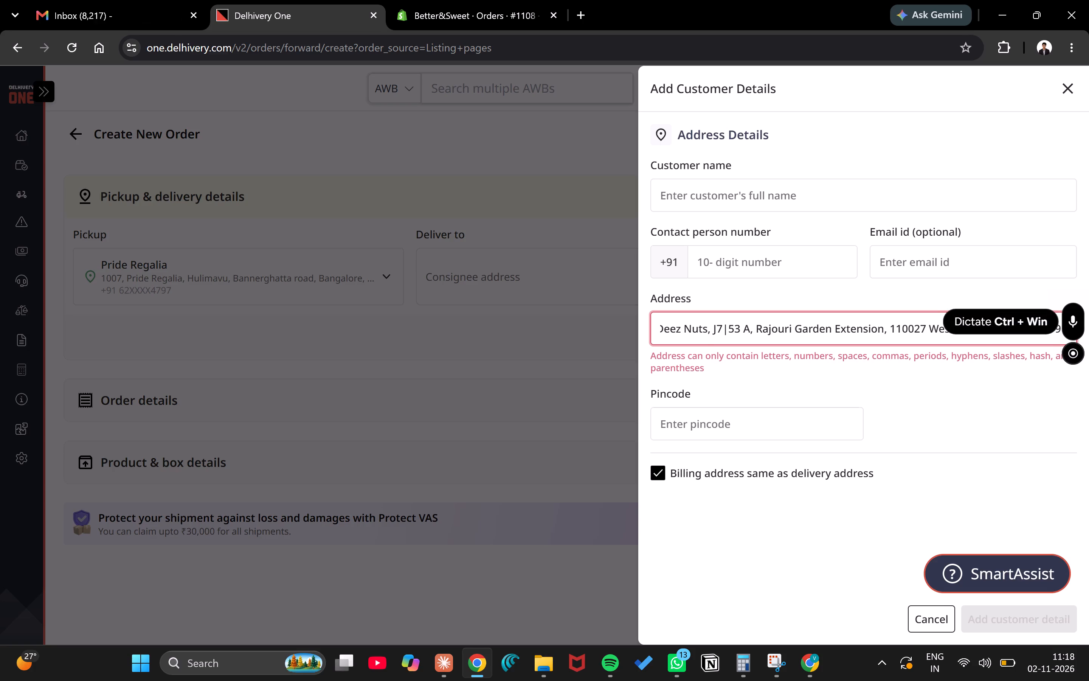
pyautogui.click(791, 426)
pyautogui.click(801, 260)
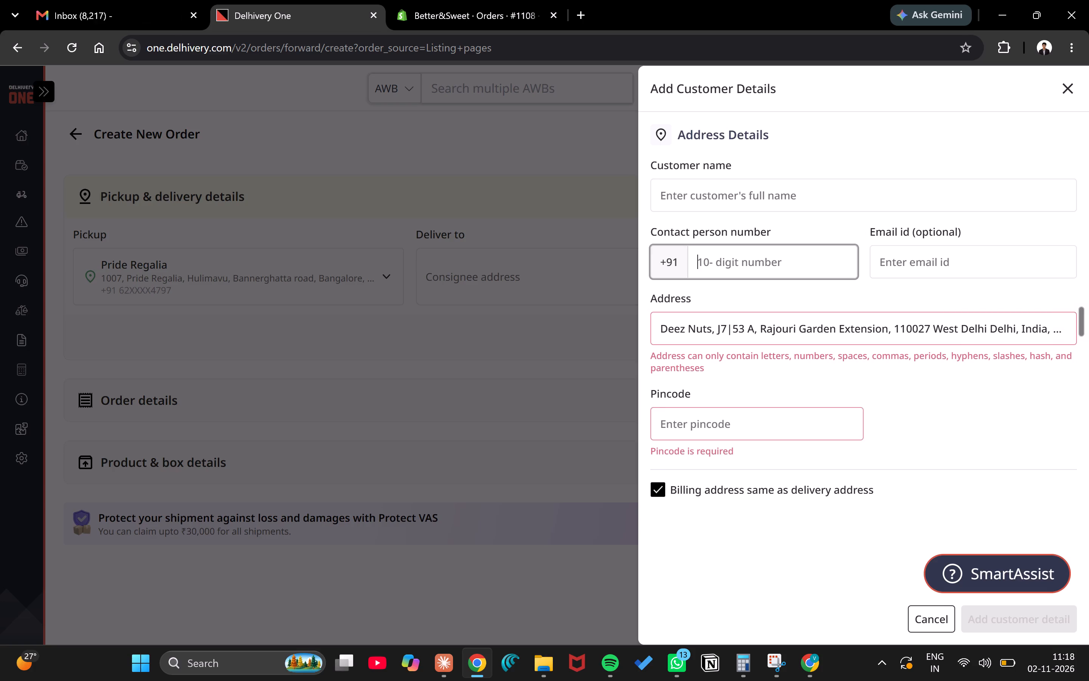
pyautogui.hotkey('ctrl', 'v')
# Remove the leftover +91 country code and trailing comma so the address ends at India.
pyautogui.click(971, 337)
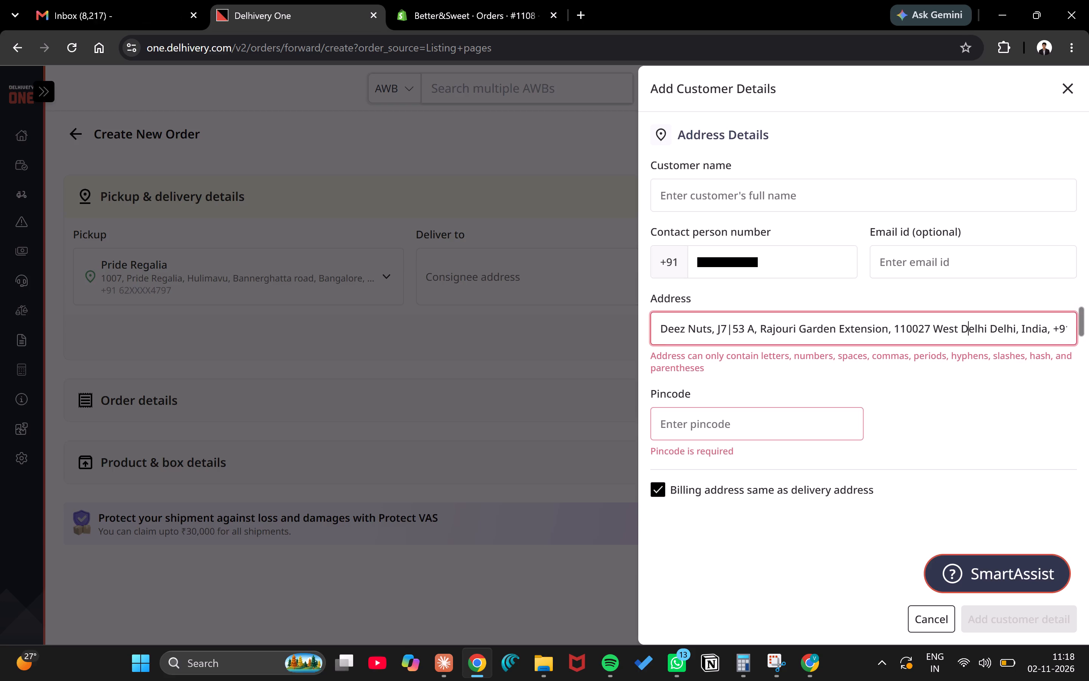
pyautogui.press('Right')
pyautogui.press('Right')
pyautogui.press('Right')
pyautogui.press('Right')
pyautogui.press('Right')
pyautogui.press('Right')
pyautogui.press('Right')
pyautogui.press('Right')
pyautogui.press('Right')
pyautogui.press('Right')
pyautogui.press('Right')
pyautogui.press('Right')
pyautogui.press('Right')
pyautogui.press('Right')
pyautogui.press('Right')
pyautogui.press('Right')
pyautogui.press('Right')
pyautogui.press('Right')
pyautogui.press('Right')
pyautogui.press('Right')
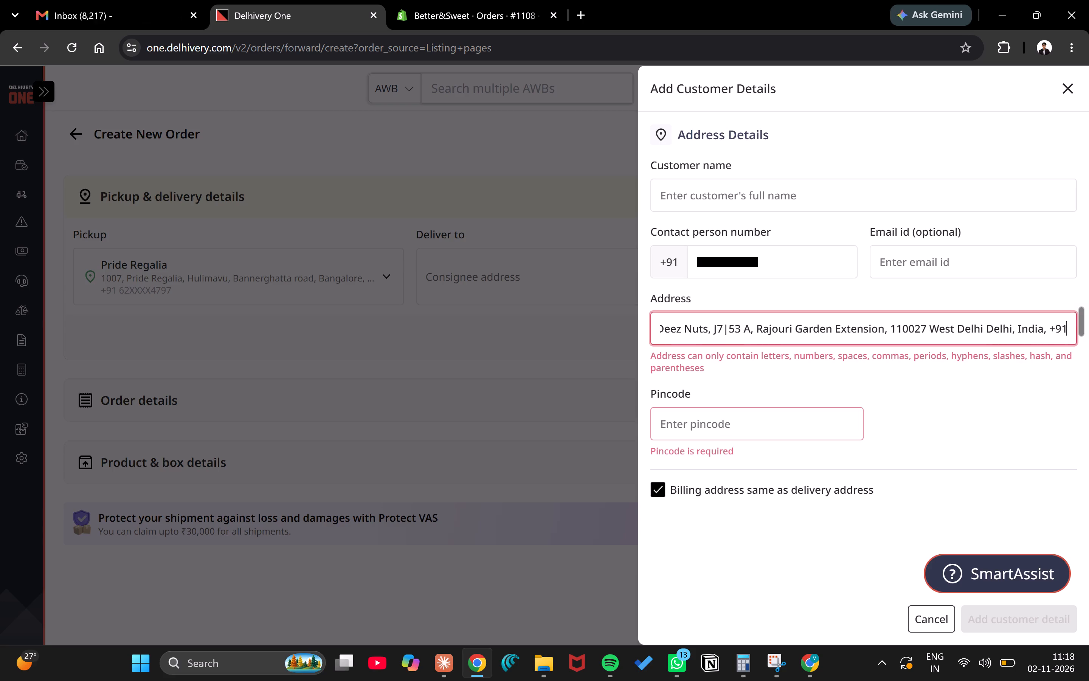
pyautogui.press('BackSpace')
pyautogui.press('BackSpace')
pyautogui.press('BackSpace')
pyautogui.press('BackSpace')
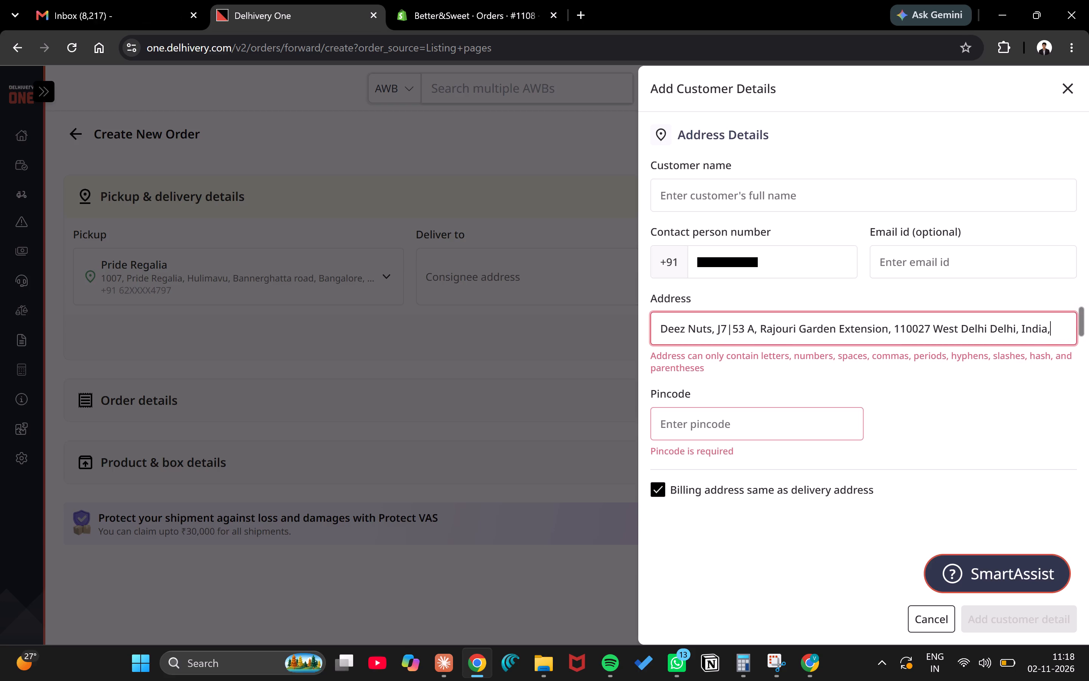
pyautogui.press('BackSpace')
# Enter the pincode given in the customer's delivery address.
pyautogui.click(745, 448)
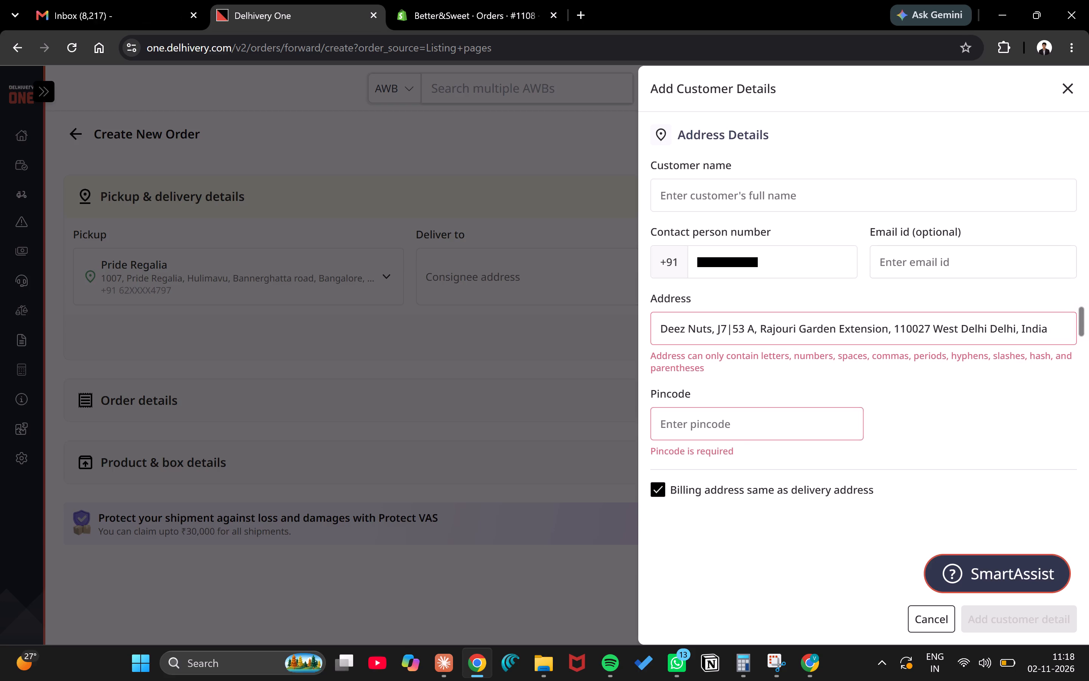
pyautogui.click(750, 435)
pyautogui.write('11003')
pyautogui.press('BackSpace')
pyautogui.write('27')
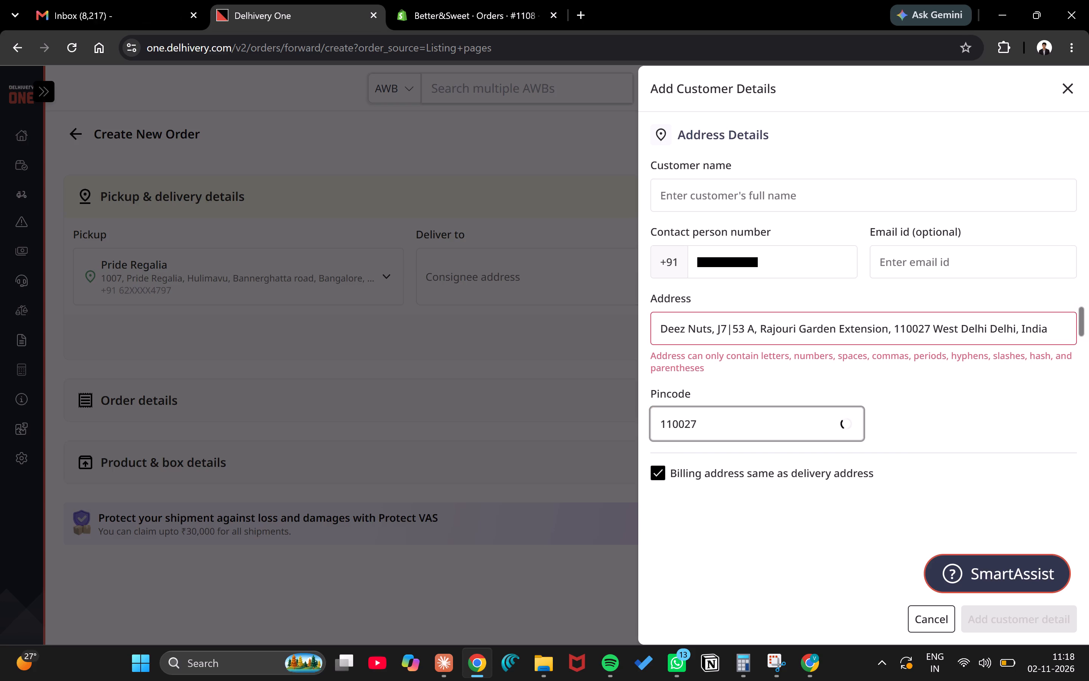
# Replace the vertical bar in the address's house number with a slash.
pyautogui.click(730, 329)
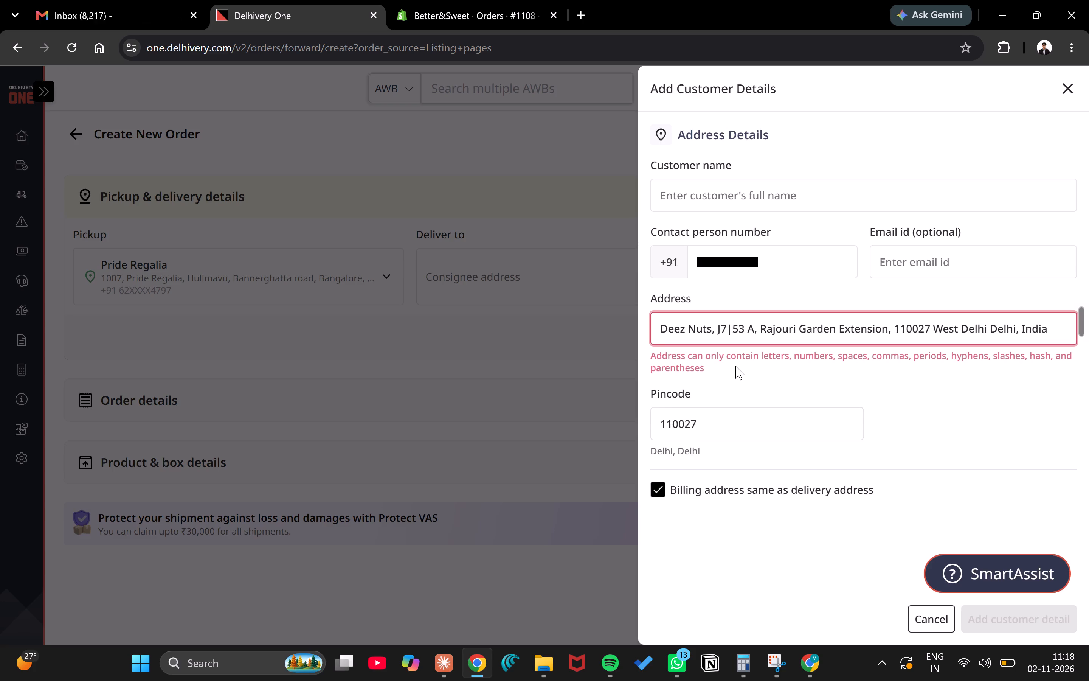
pyautogui.press('BackSpace')
pyautogui.press('/')
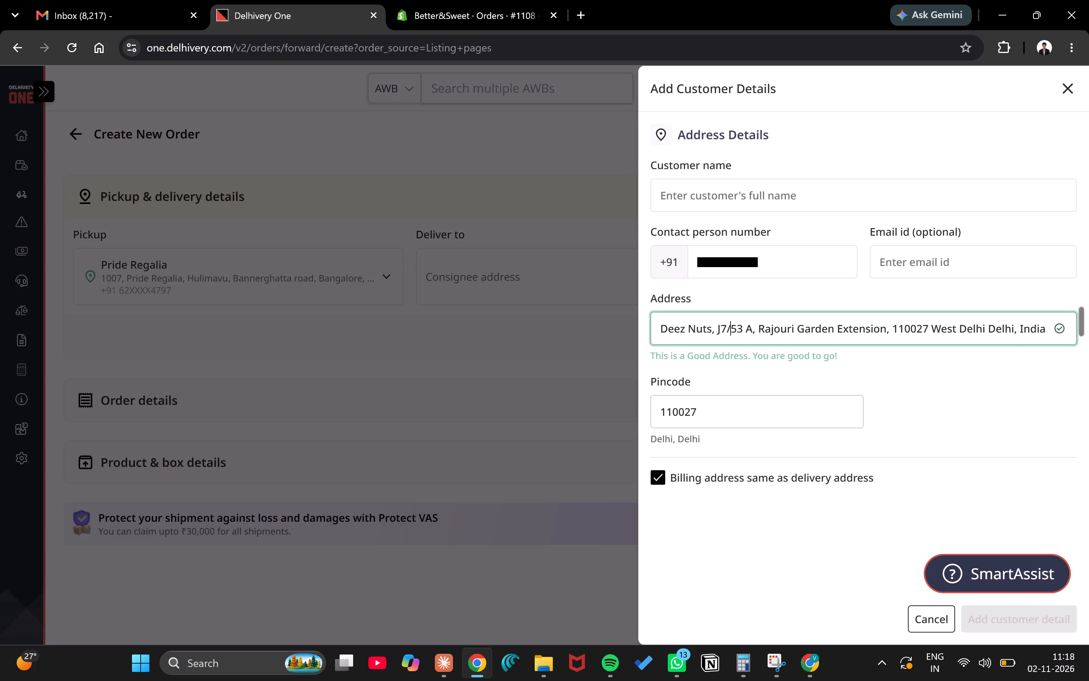
# Enter the customer's name as it stands at the start of the pasted address.
pyautogui.click(845, 190)
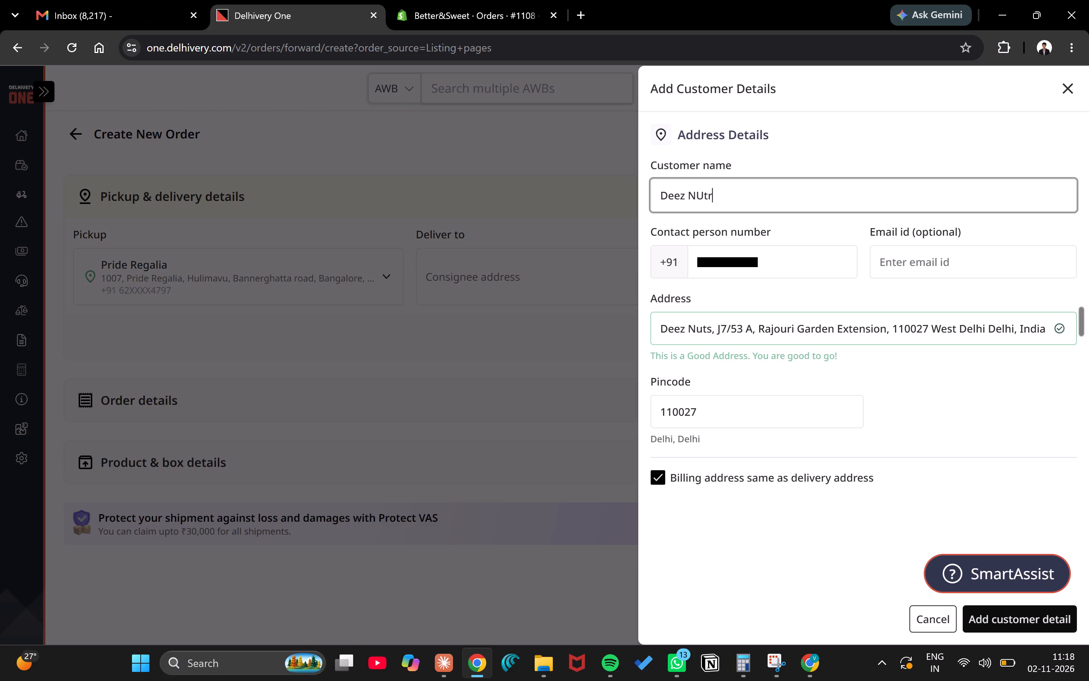
pyautogui.press('BackSpace')
pyautogui.press('BackSpace')
pyautogui.press('BackSpace')
pyautogui.press('BackSpace')
pyautogui.write('uts')
pyautogui.click(454, 1)
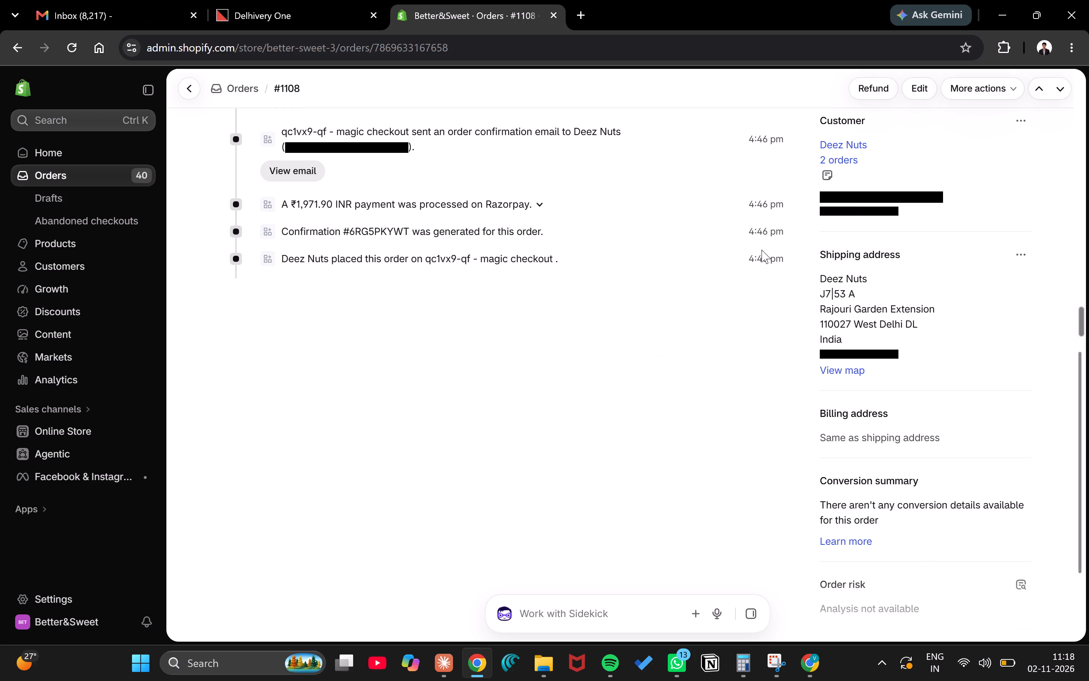
pyautogui.click(1019, 196)
pyautogui.click(369, 0)
pyautogui.click(913, 263)
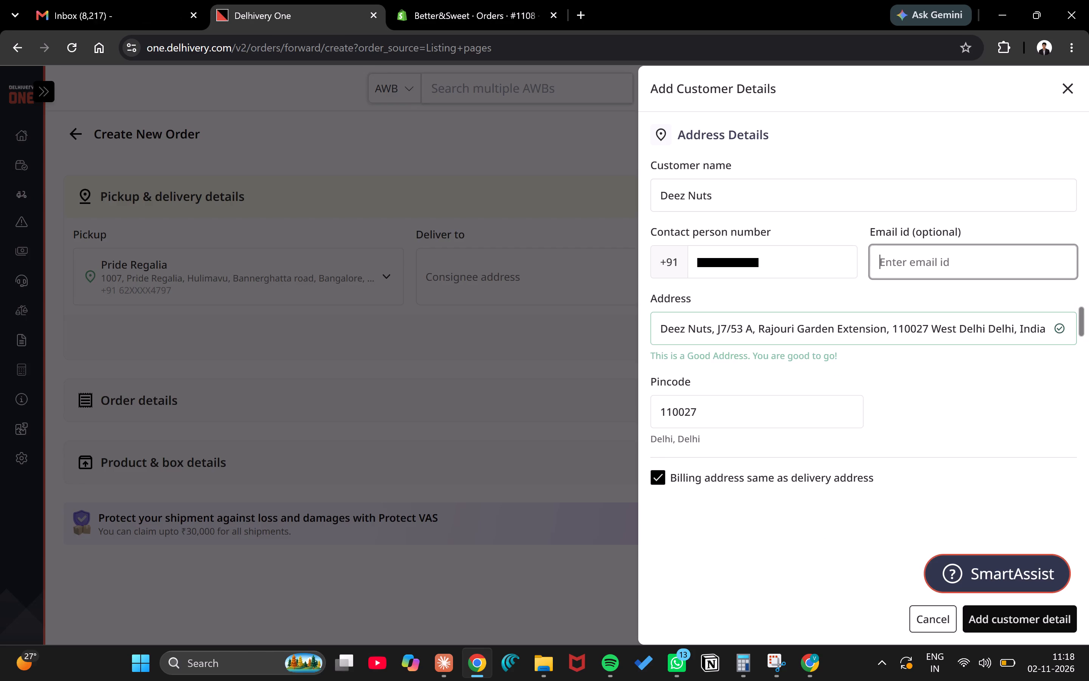
pyautogui.hotkey('ctrl', 'v')
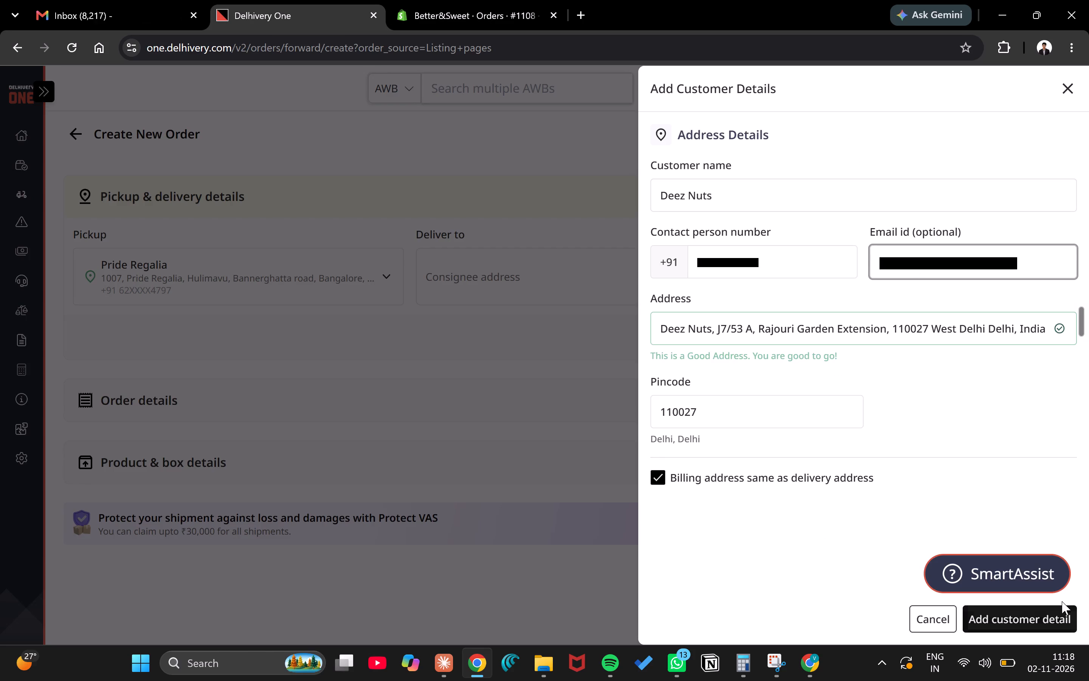
# Save the customer details and proceed to the order details section.
pyautogui.click(1055, 613)
pyautogui.click(706, 336)
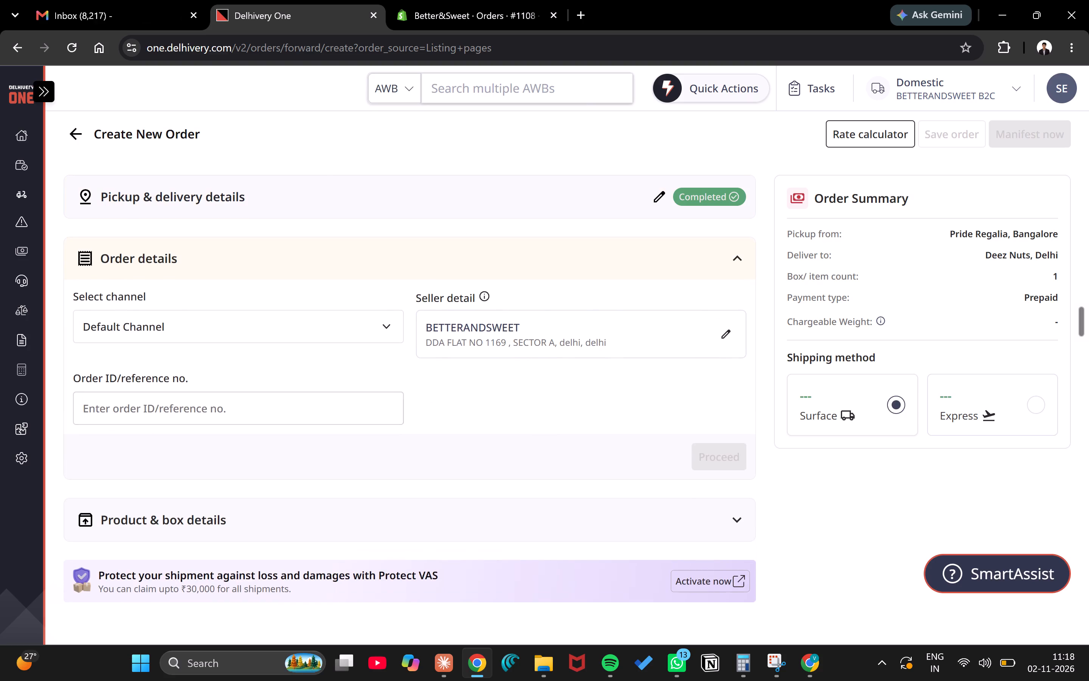
pyautogui.click(515, 0)
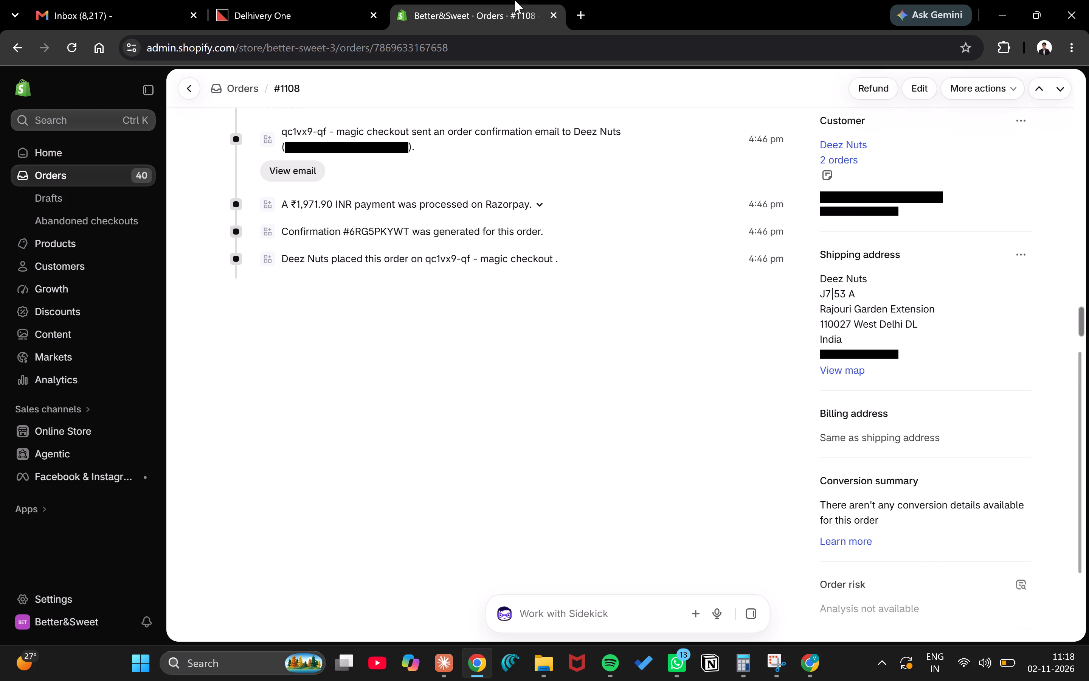
pyautogui.scroll(8, 386, 269)
pyautogui.click(315, 0)
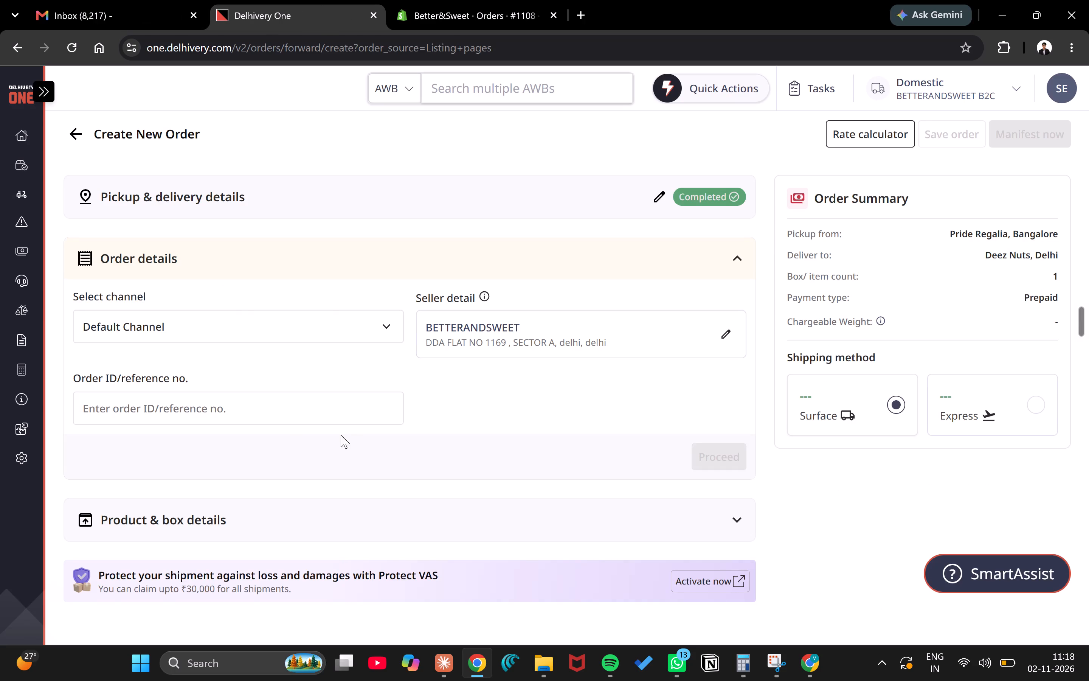
pyautogui.click(281, 411)
pyautogui.write('1108')
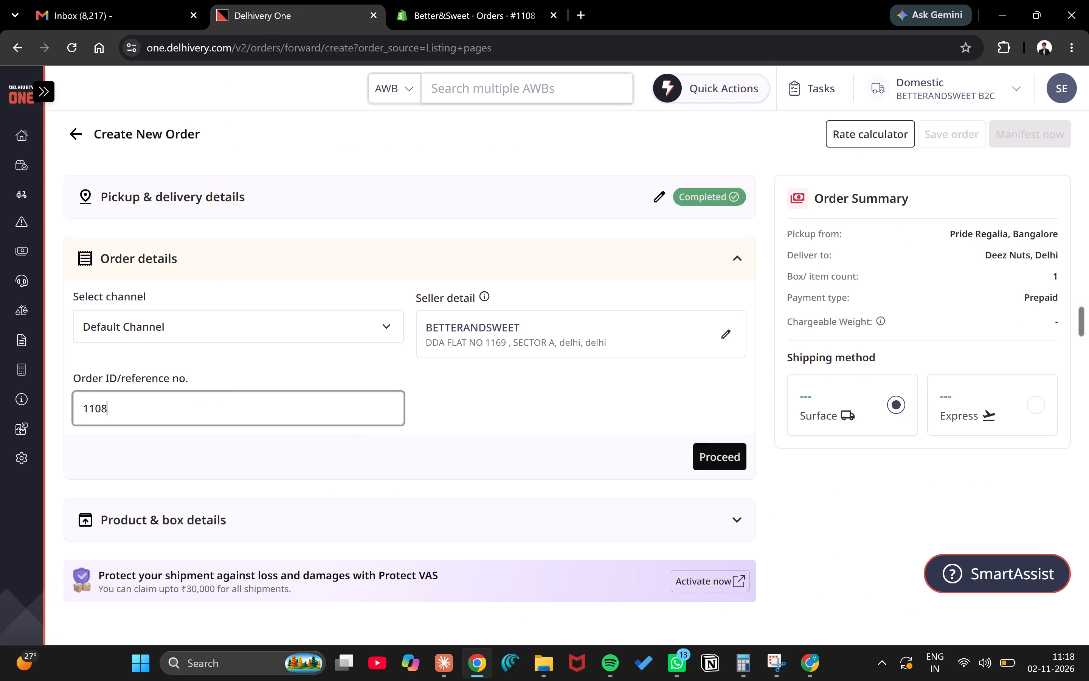
pyautogui.click(707, 448)
# Add the product dcfp2 (SKU 002, ₹599.00) to the order's product details.
pyautogui.scroll(-1, 251, 359)
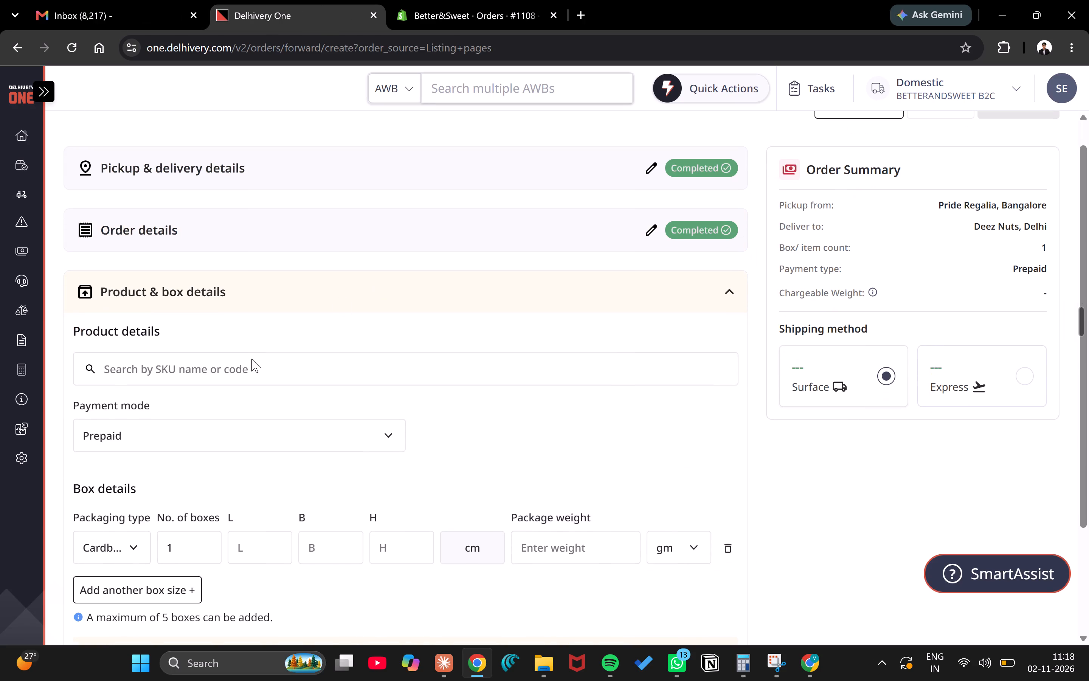
pyautogui.click(251, 359)
pyautogui.scroll(-6, 295, 484)
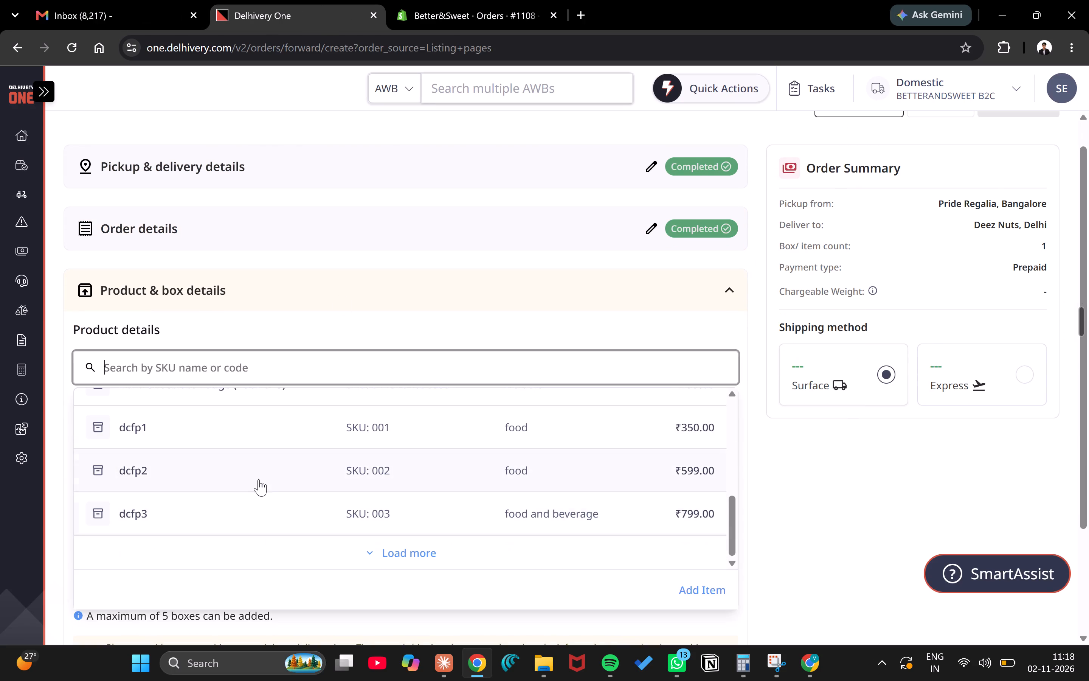
pyautogui.click(259, 479)
# Set the box dimensions to L 15, B 10 and H 3 cm.
pyautogui.scroll(-1, 212, 458)
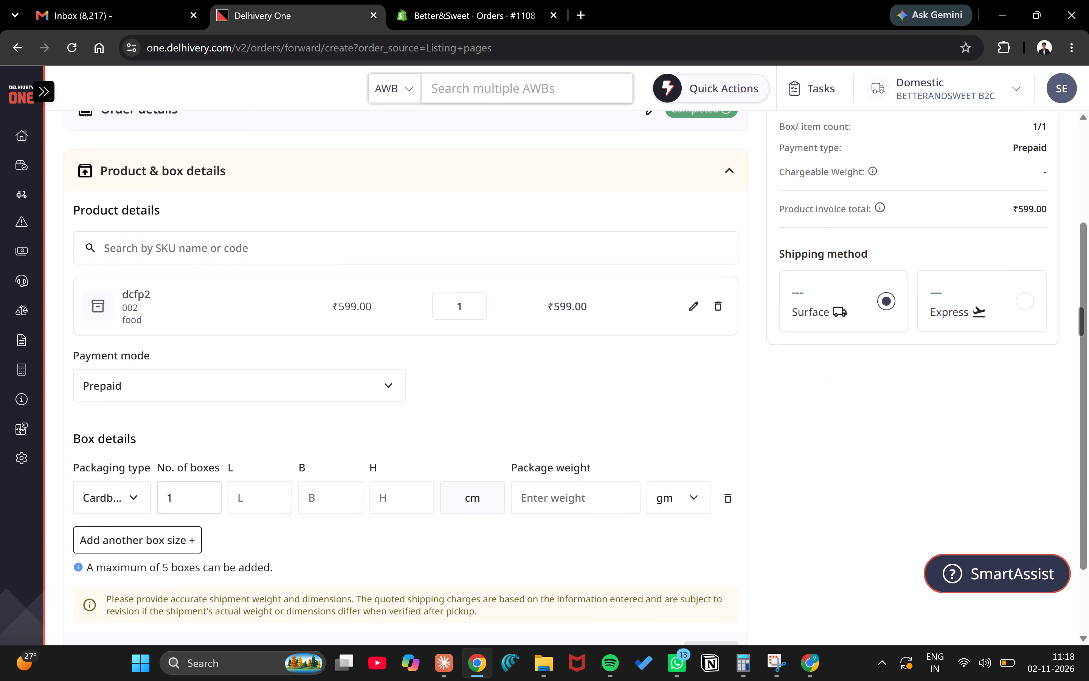
pyautogui.click(247, 494)
pyautogui.write('15')
pyautogui.click(355, 506)
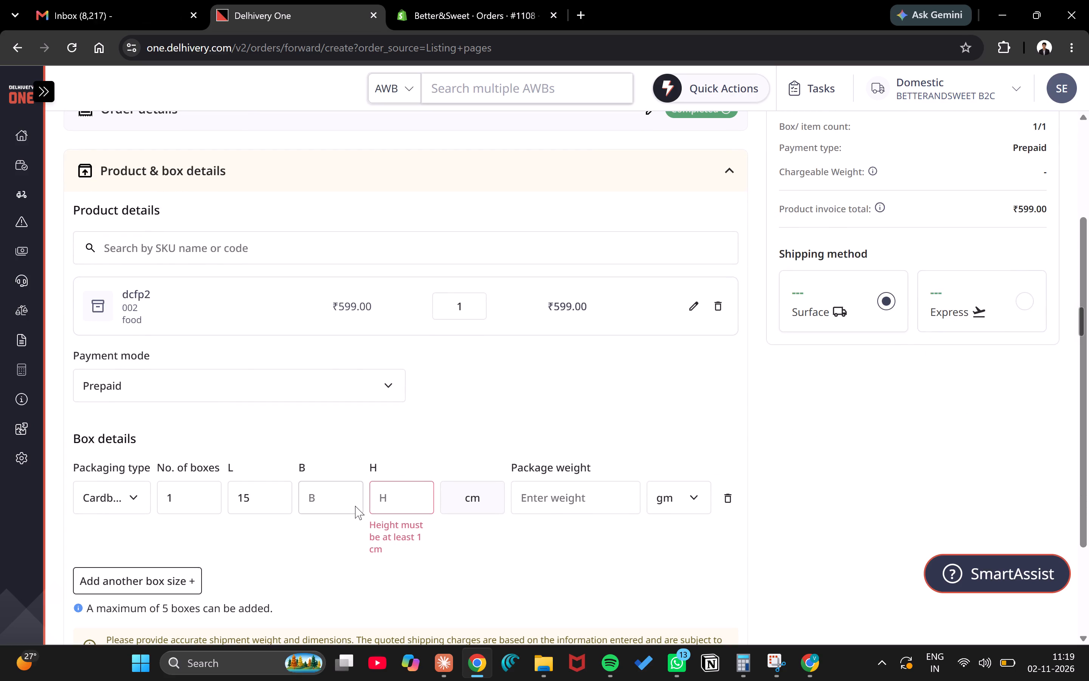
pyautogui.click(348, 502)
pyautogui.write('10')
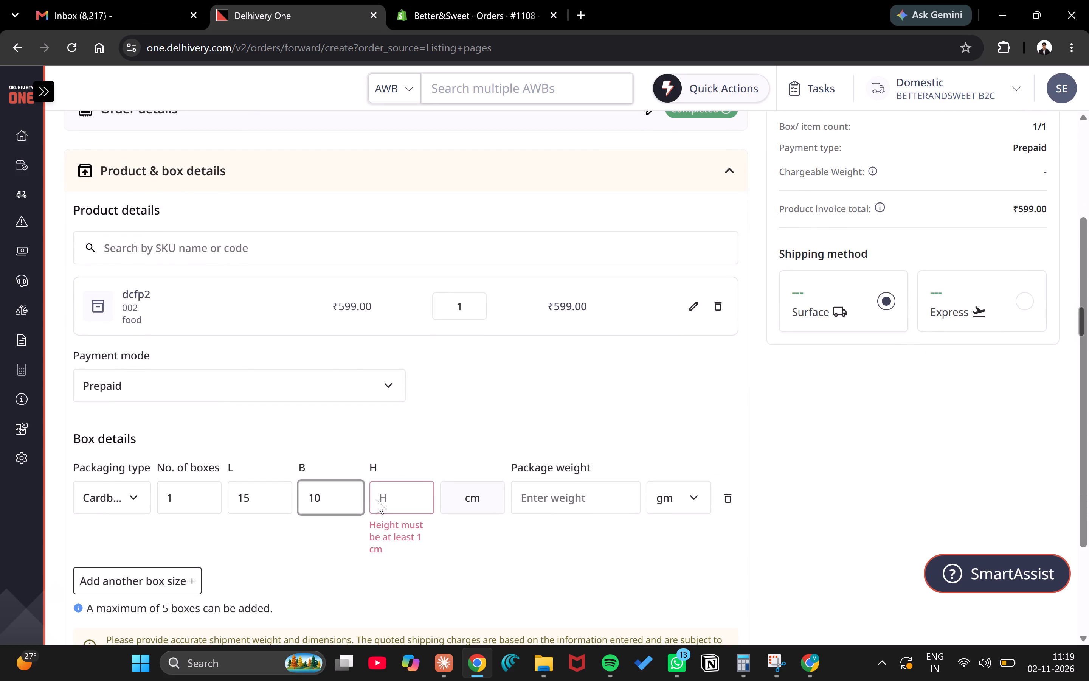
pyautogui.click(385, 499)
pyautogui.press('3')
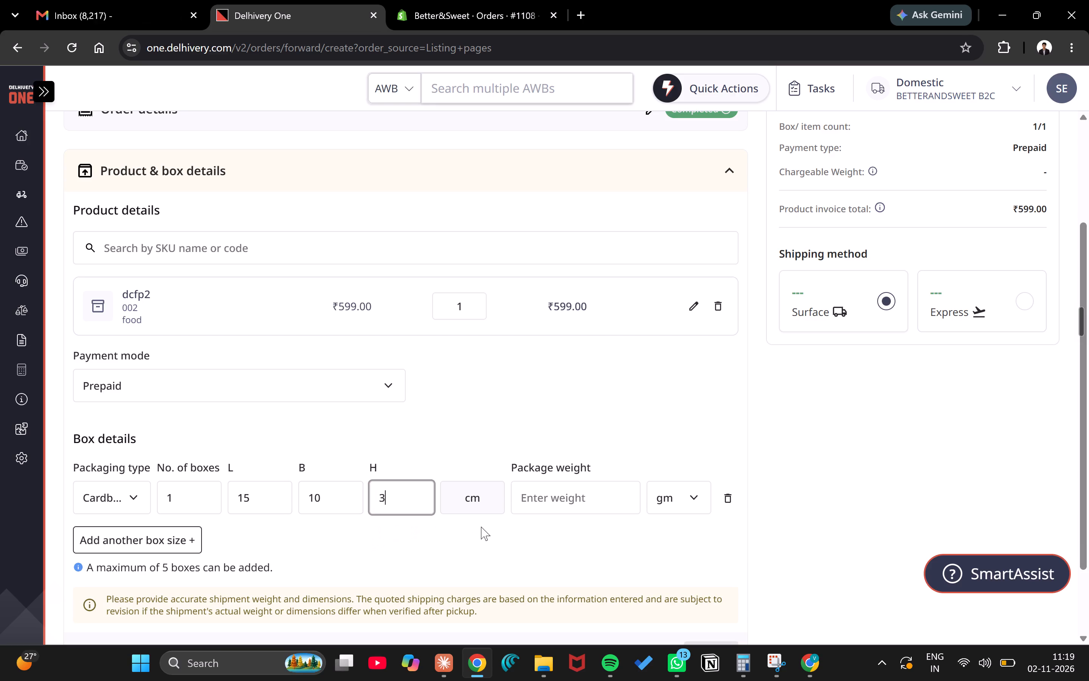
# Set the package weight to 500 gm.
pyautogui.click(546, 511)
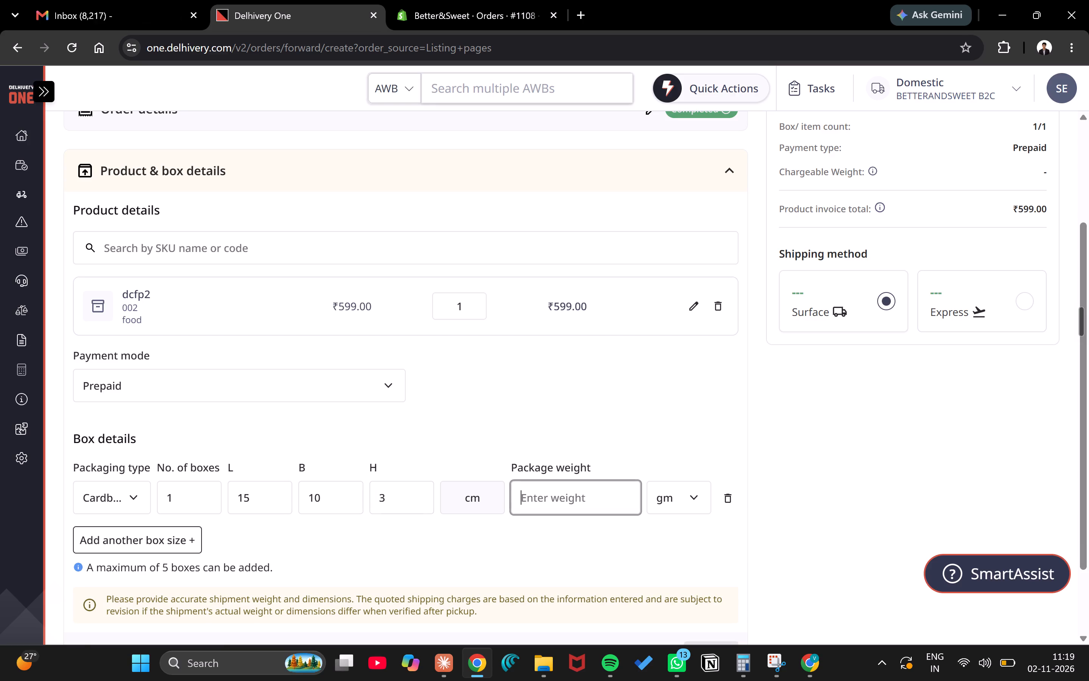
pyautogui.press('3')
pyautogui.press('BackSpace')
pyautogui.write('600')
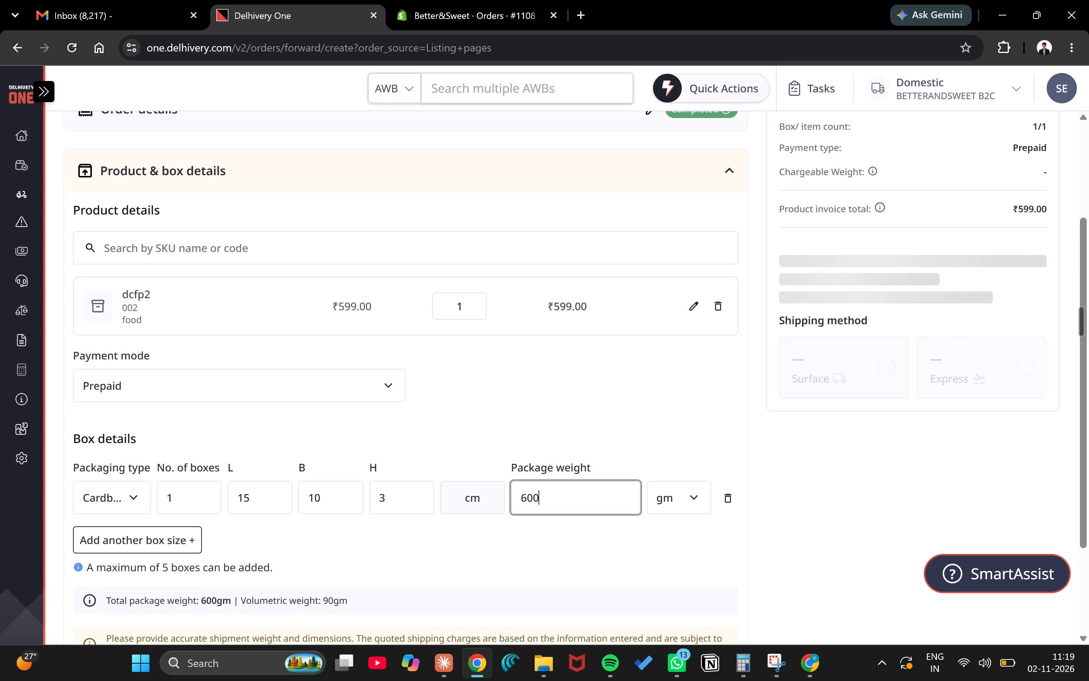
pyautogui.press('BackSpace')
pyautogui.press('BackSpace')
pyautogui.press('BackSpace')
pyautogui.write('500')
# Choose Express as the shipping method for the order.
pyautogui.scroll(-1, 642, 531)
pyautogui.click(864, 471)
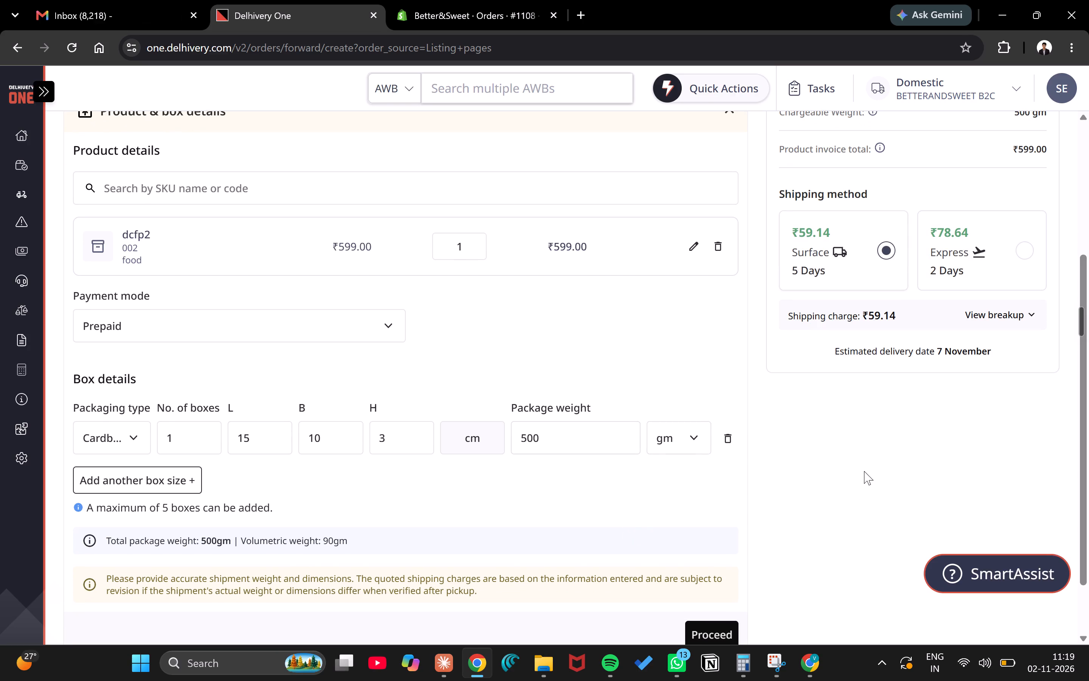
pyautogui.click(978, 261)
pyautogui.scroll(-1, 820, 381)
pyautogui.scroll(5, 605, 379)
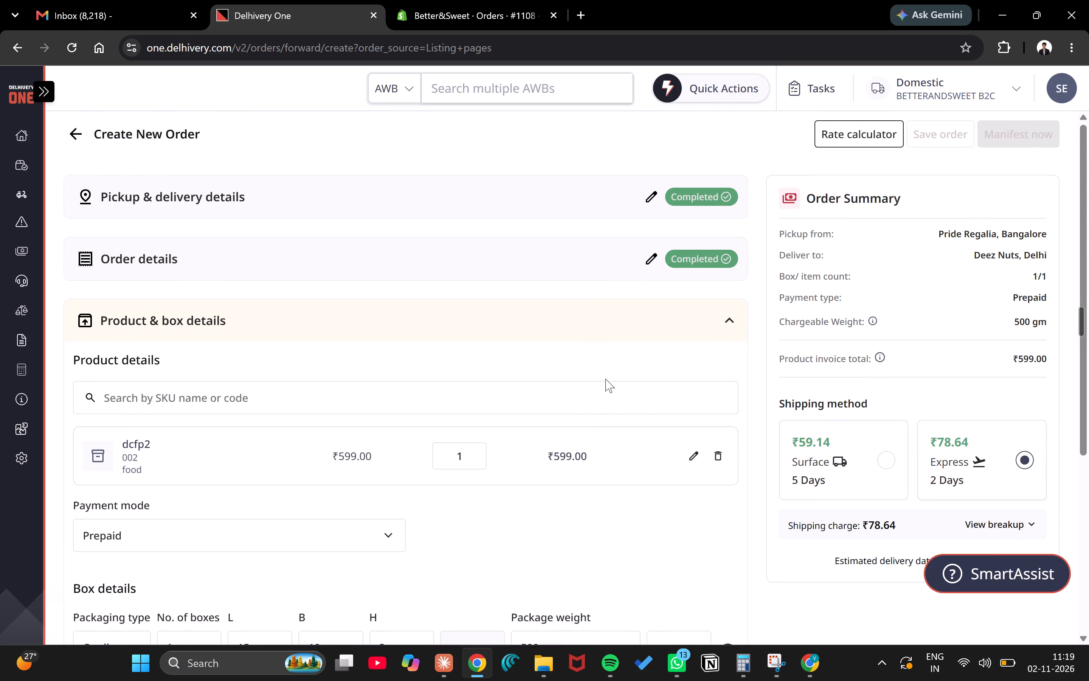
# Save the product and box details section so the new order is ready for manifesting.
pyautogui.scroll(-4, 605, 379)
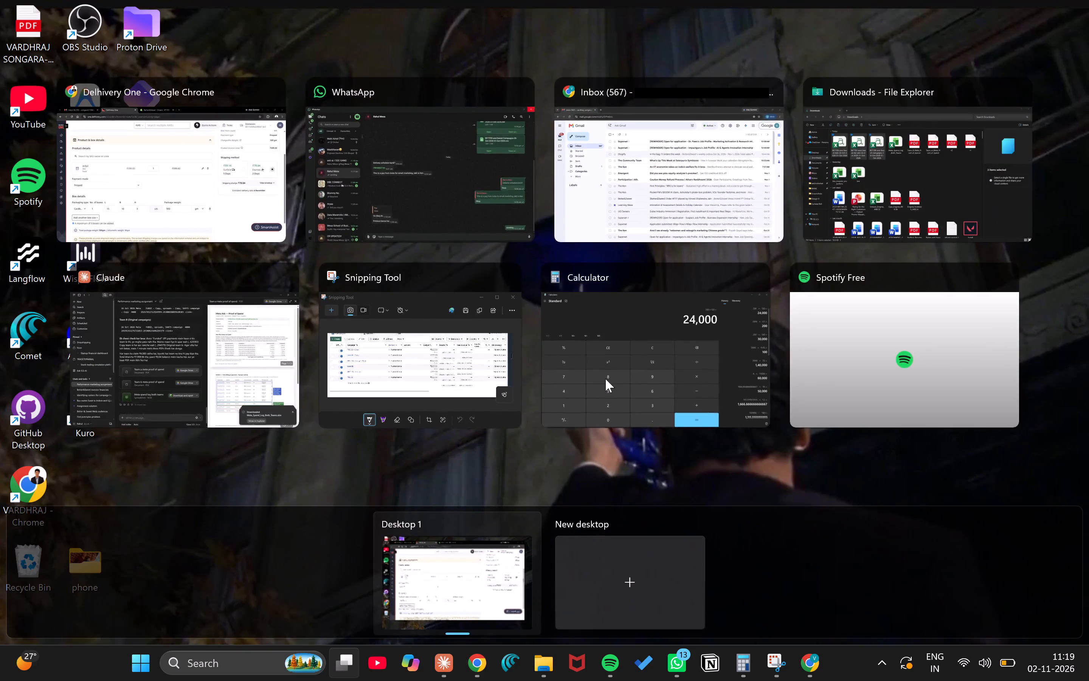
pyautogui.scroll(-4, 641, 454)
pyautogui.click(718, 558)
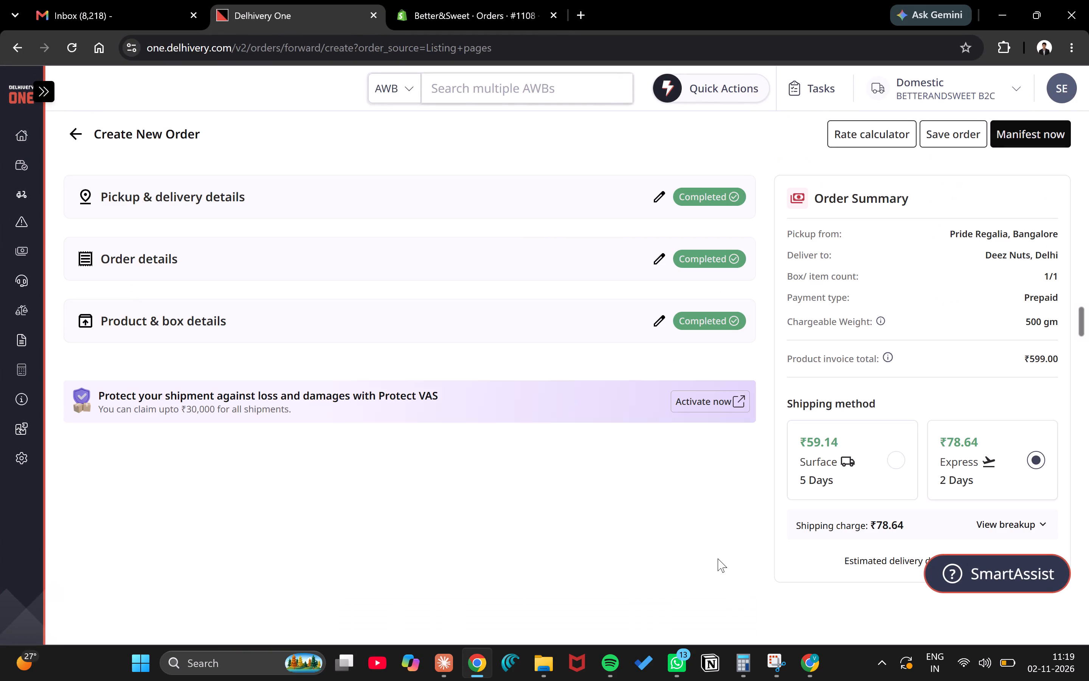
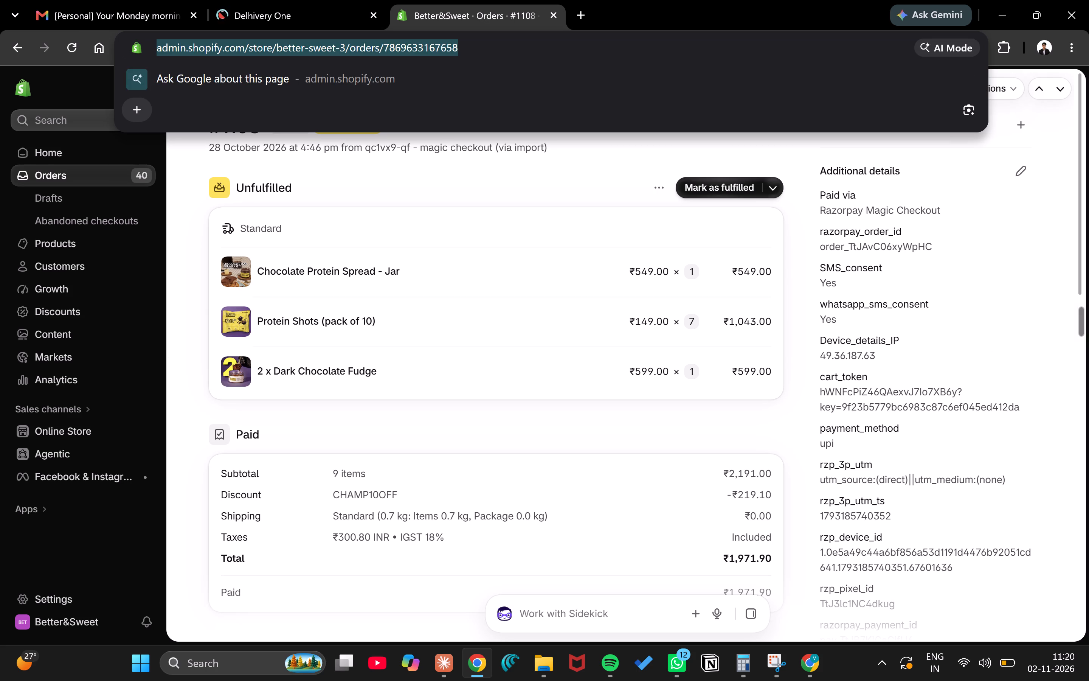
pyautogui.click(428, 188)
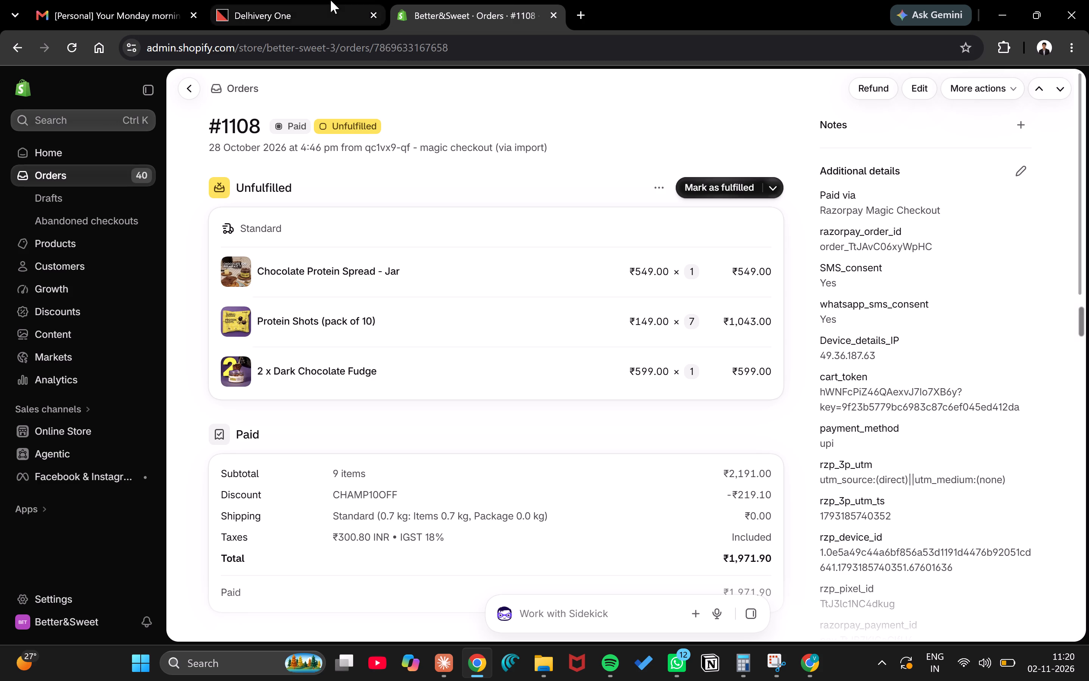
pyautogui.click(330, 0)
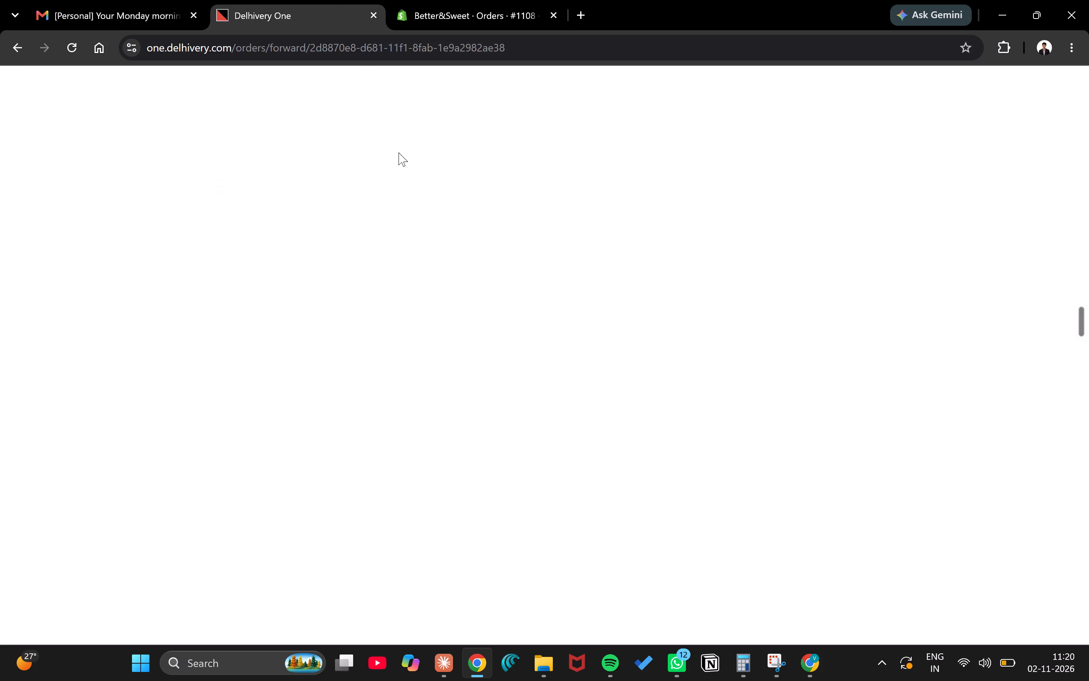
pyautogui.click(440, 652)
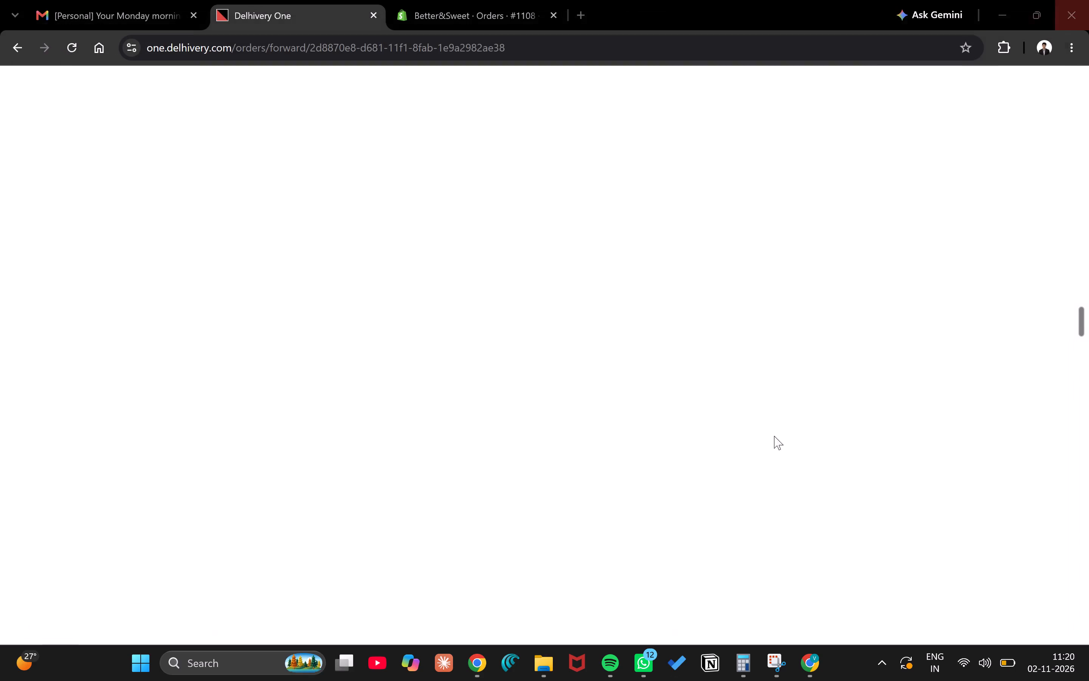
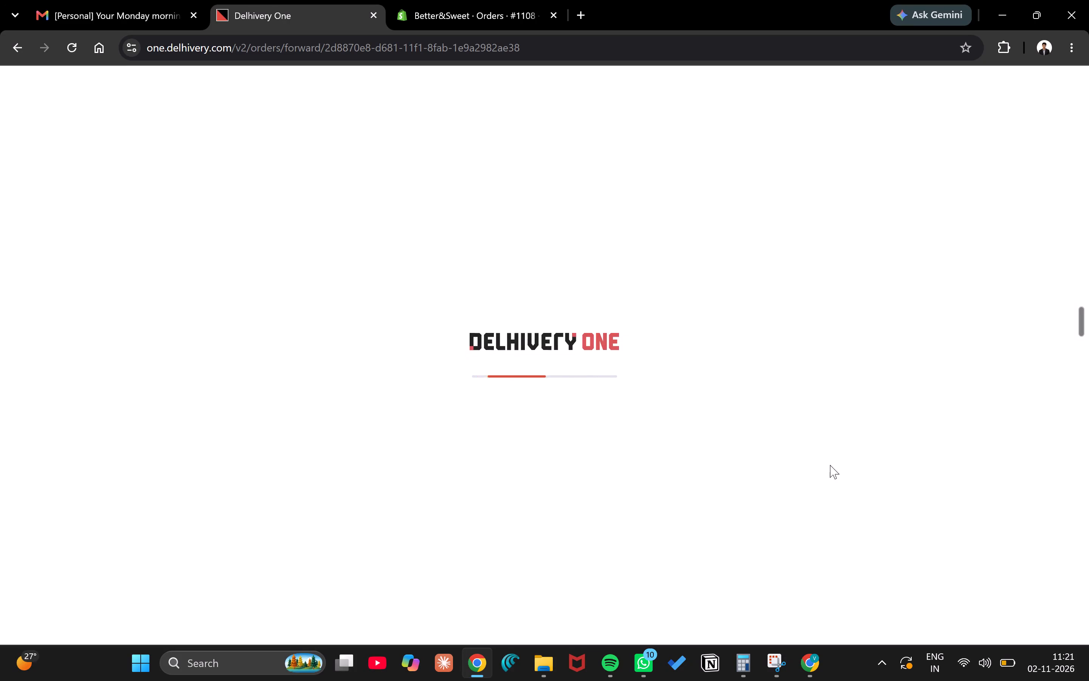
# Check the computer's Wi-Fi connection in the system quick settings.
pyautogui.click(985, 663)
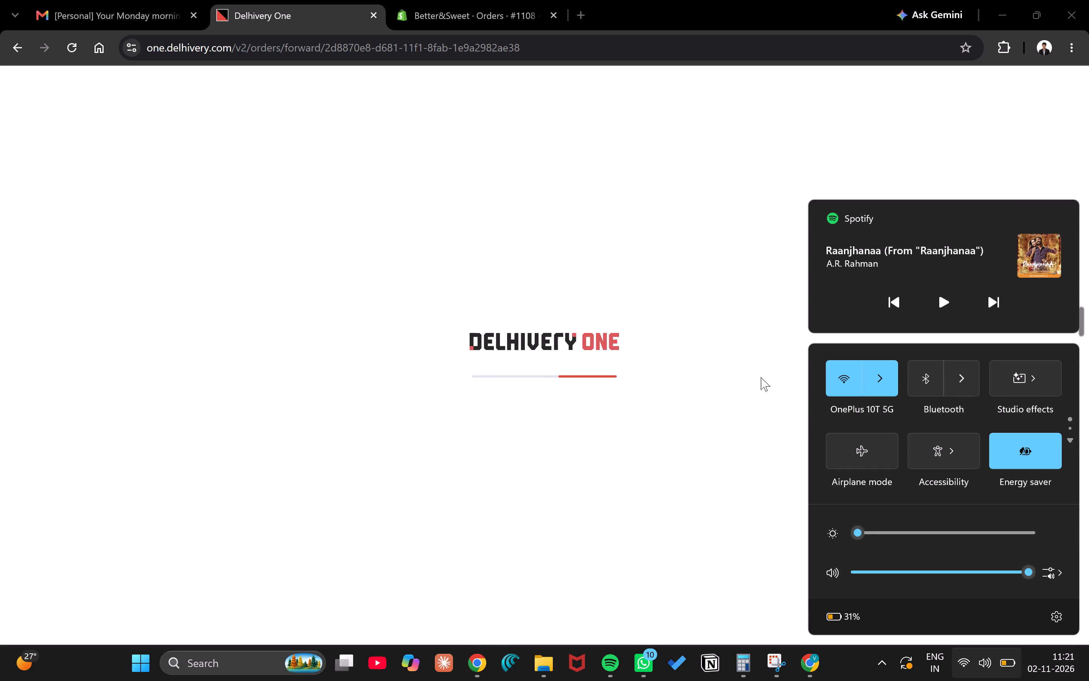
pyautogui.click(709, 275)
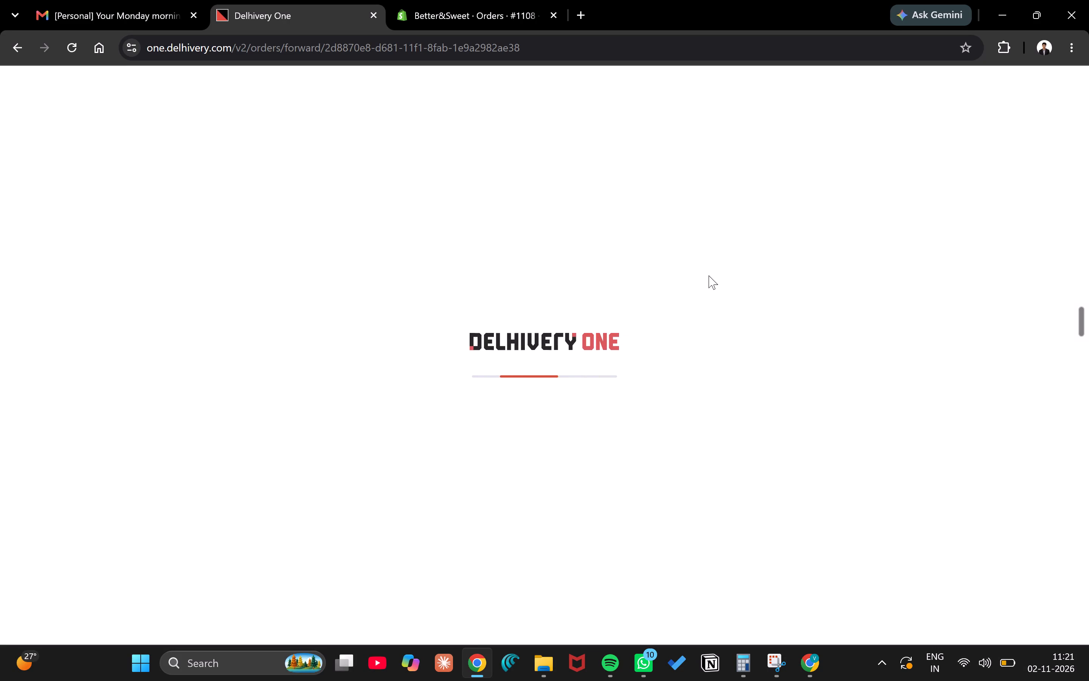
pyautogui.click(1002, 669)
pyautogui.click(867, 352)
pyautogui.click(873, 363)
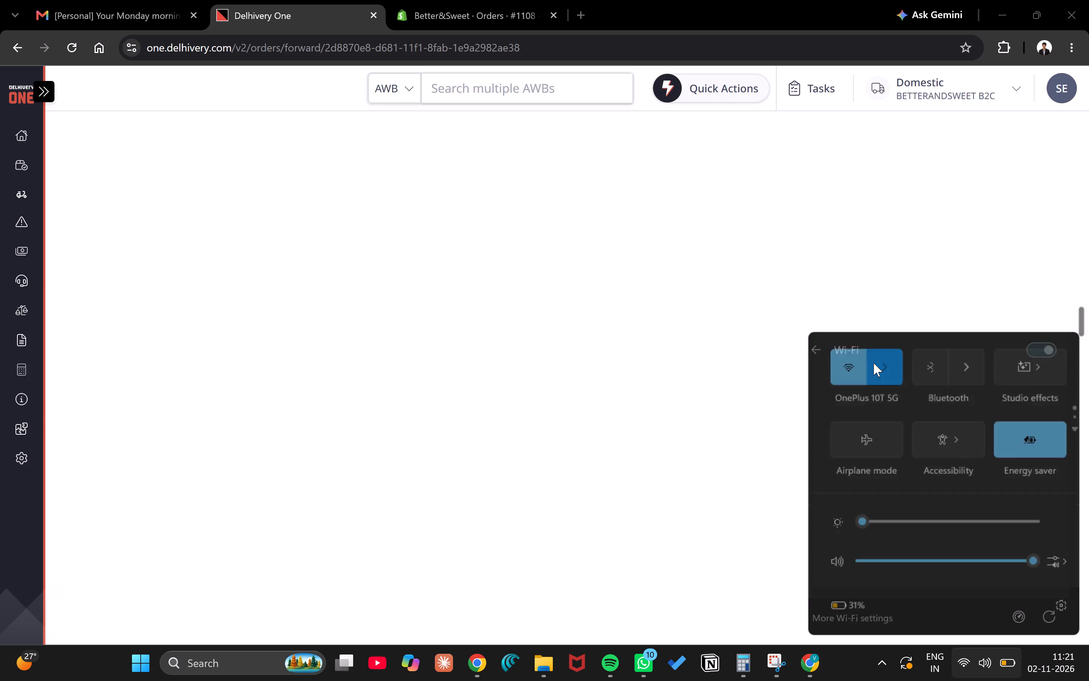
pyautogui.click(810, 266)
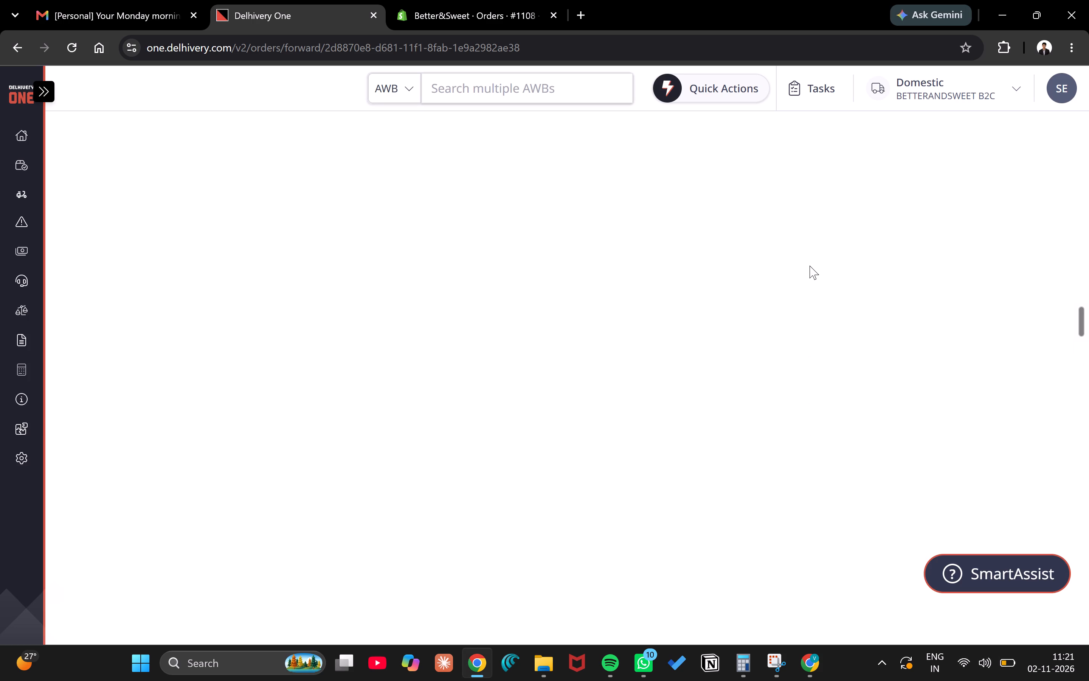
# Open the list of pending forward orders in Delhivery One.
pyautogui.scroll(-2, 478, 277)
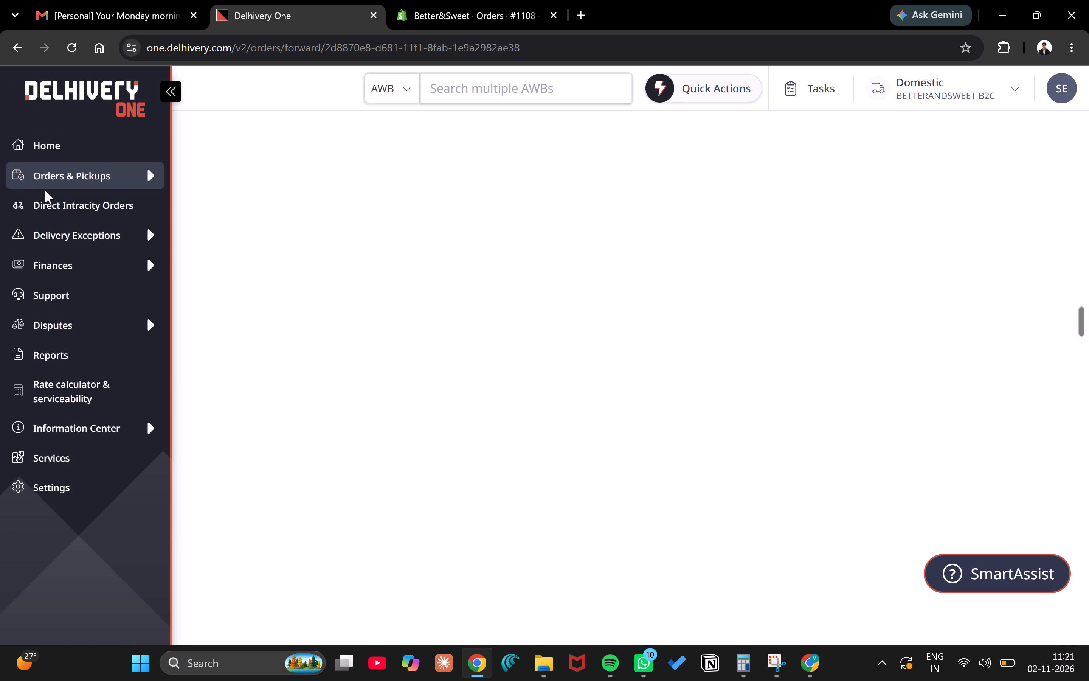
pyautogui.click(92, 188)
pyautogui.click(103, 206)
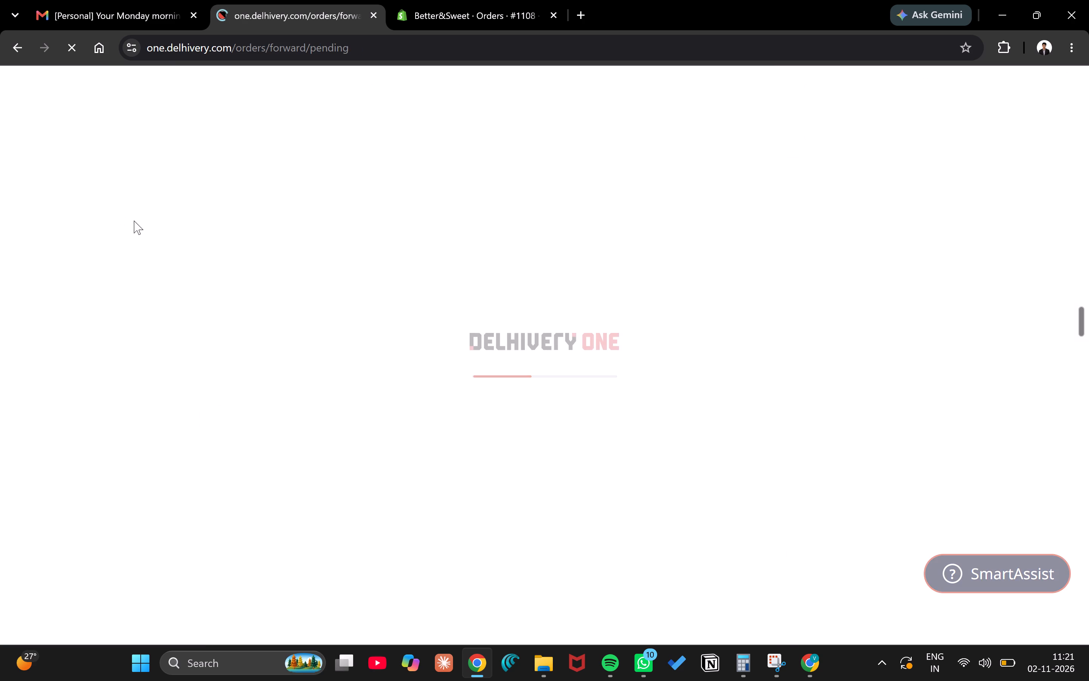
pyautogui.click(454, 0)
pyautogui.scroll(-1, 545, 275)
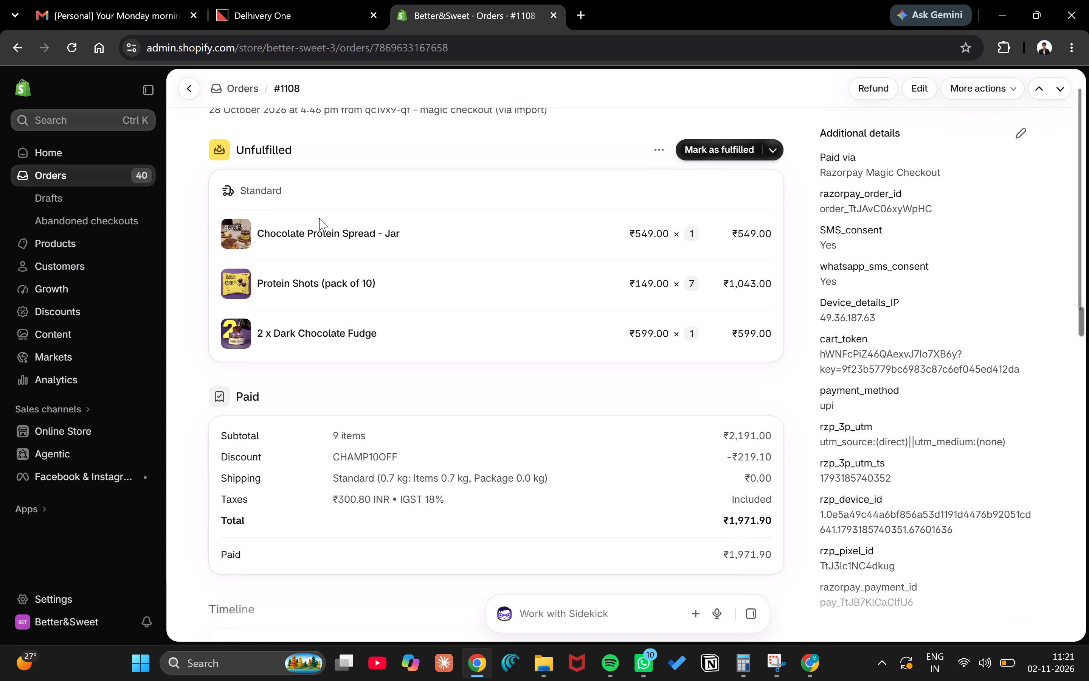
pyautogui.scroll(-7, 610, 307)
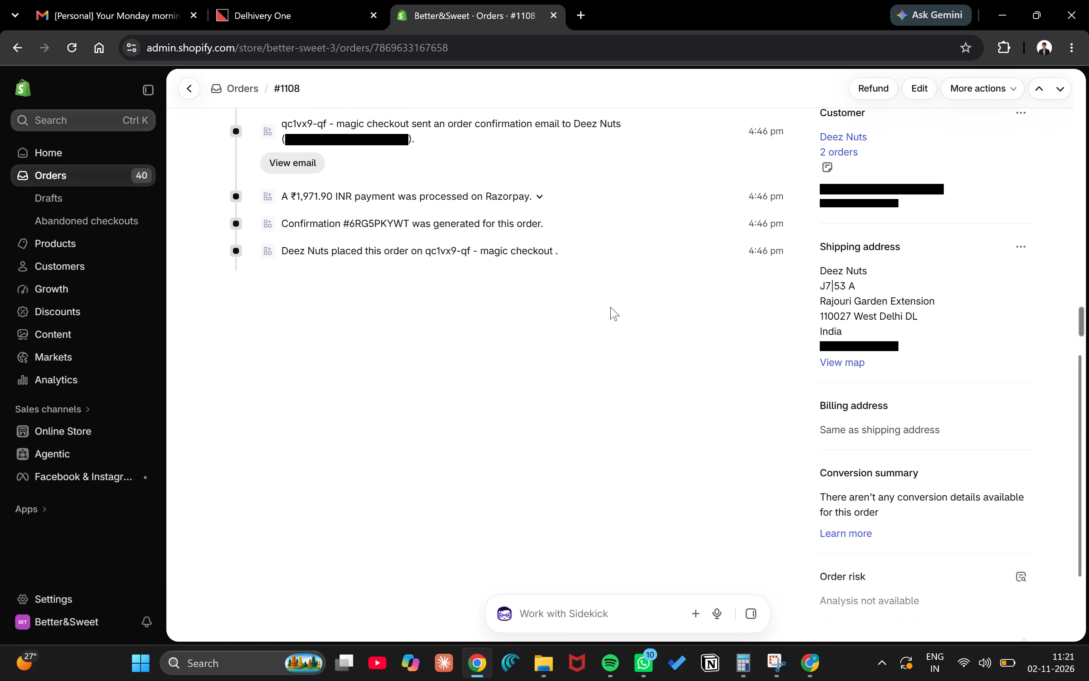
pyautogui.scroll(-4, 610, 307)
pyautogui.scroll(4, 610, 307)
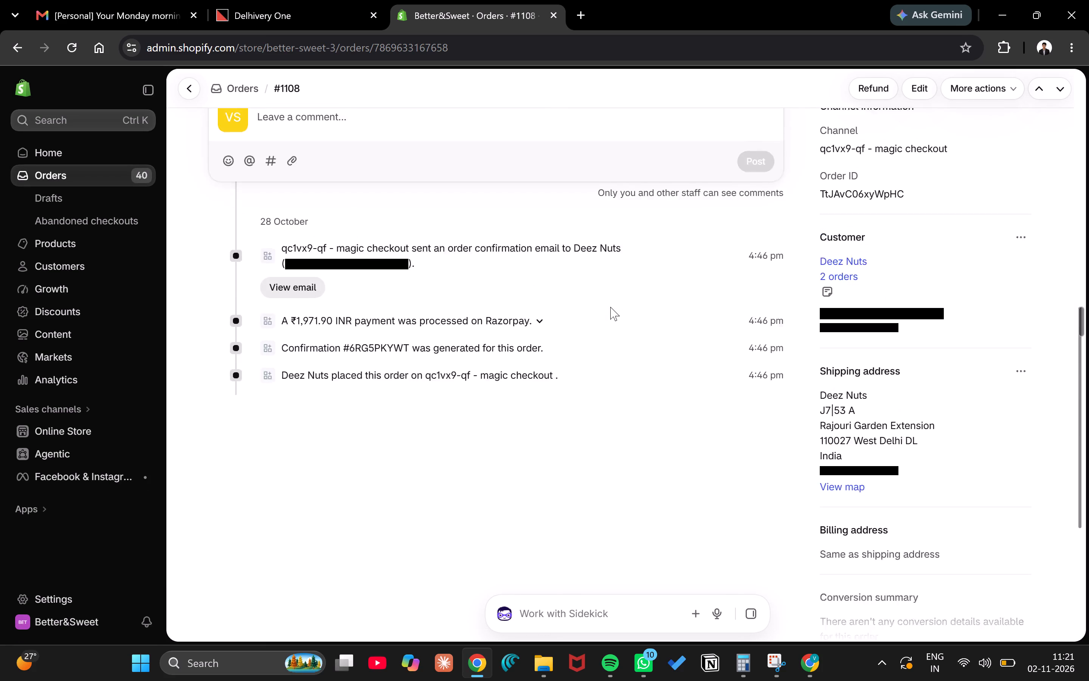
pyautogui.scroll(9, 610, 307)
pyautogui.click(347, 0)
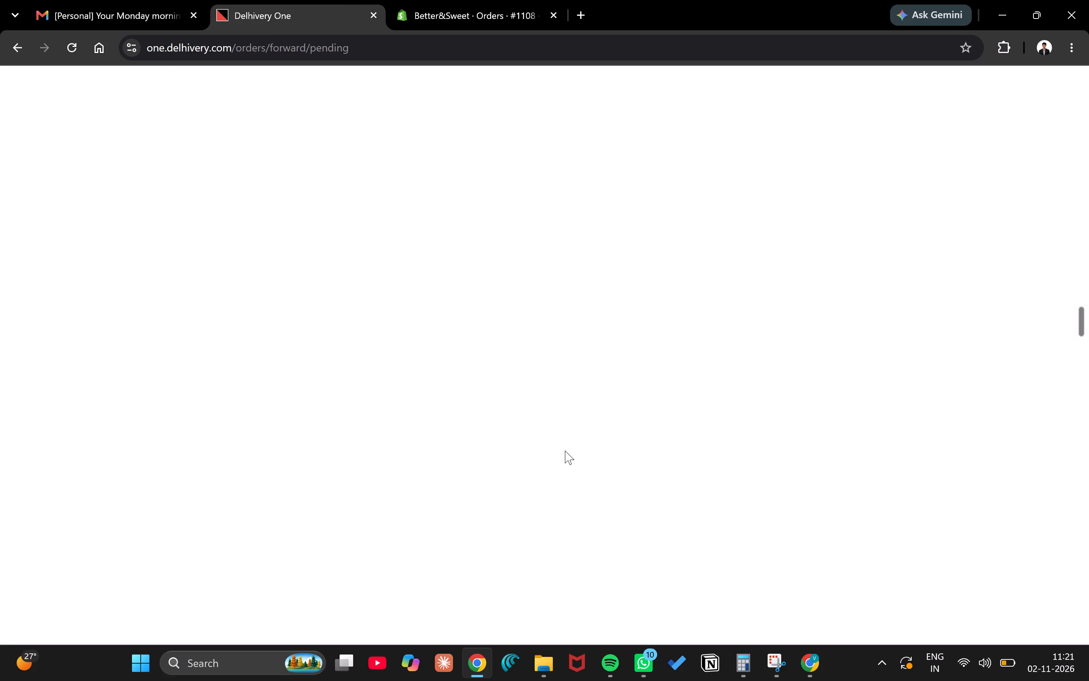
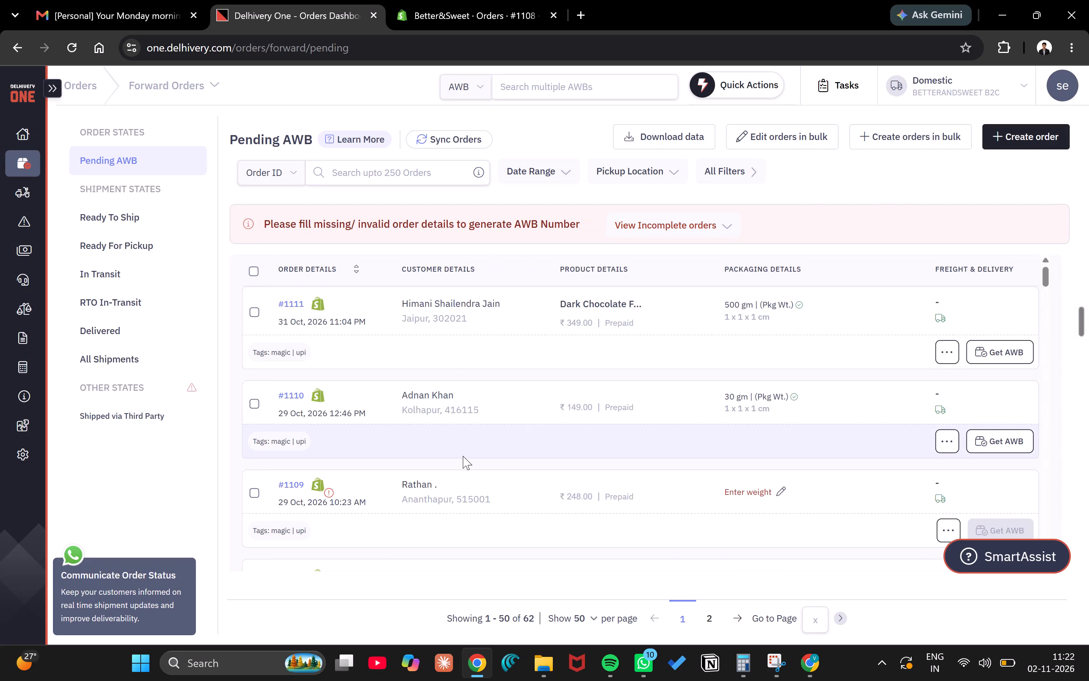
# Select the shipments for orders 1108 and 1111 in the Ready To Ship list to add them to a pickup.
pyautogui.scroll(-3, 463, 456)
pyautogui.click(152, 211)
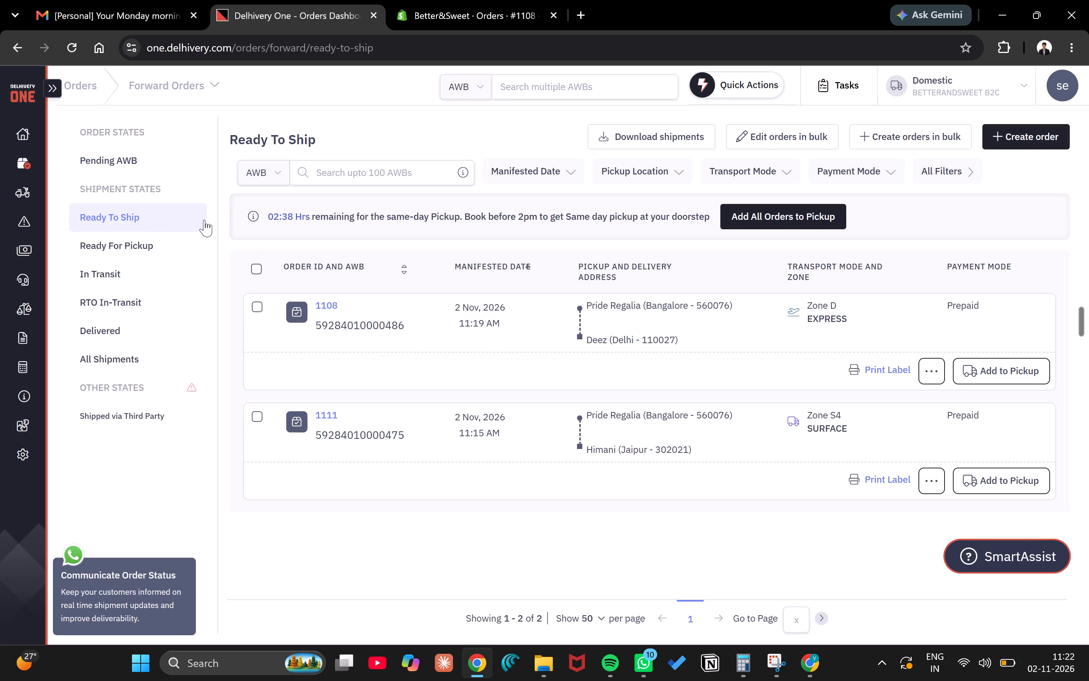
pyautogui.click(254, 305)
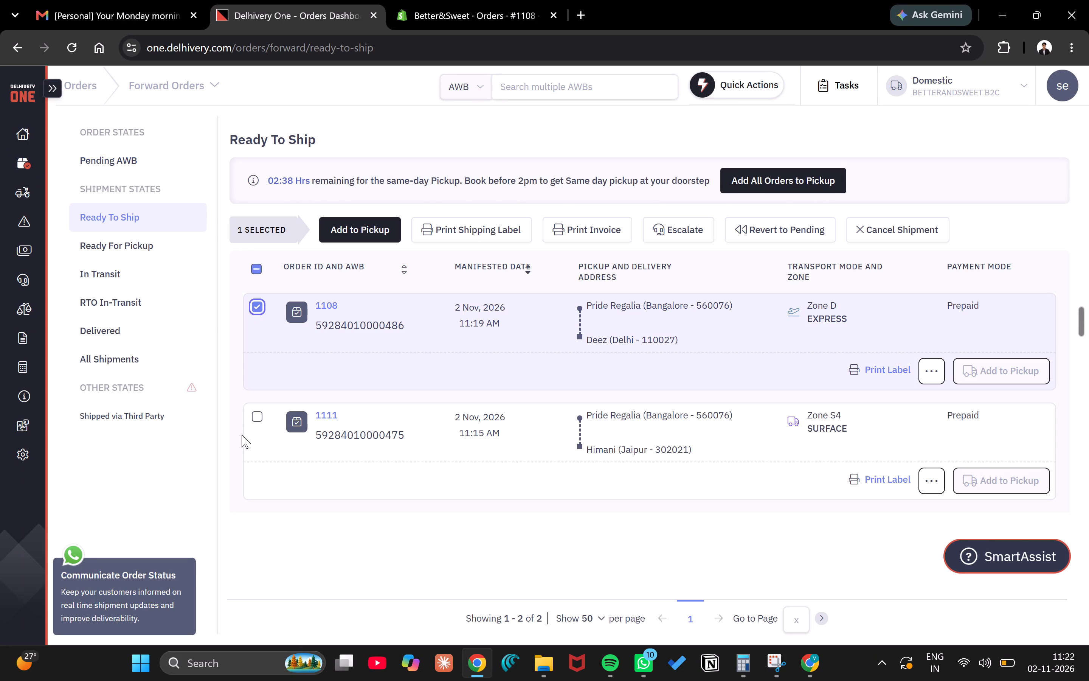
pyautogui.click(258, 419)
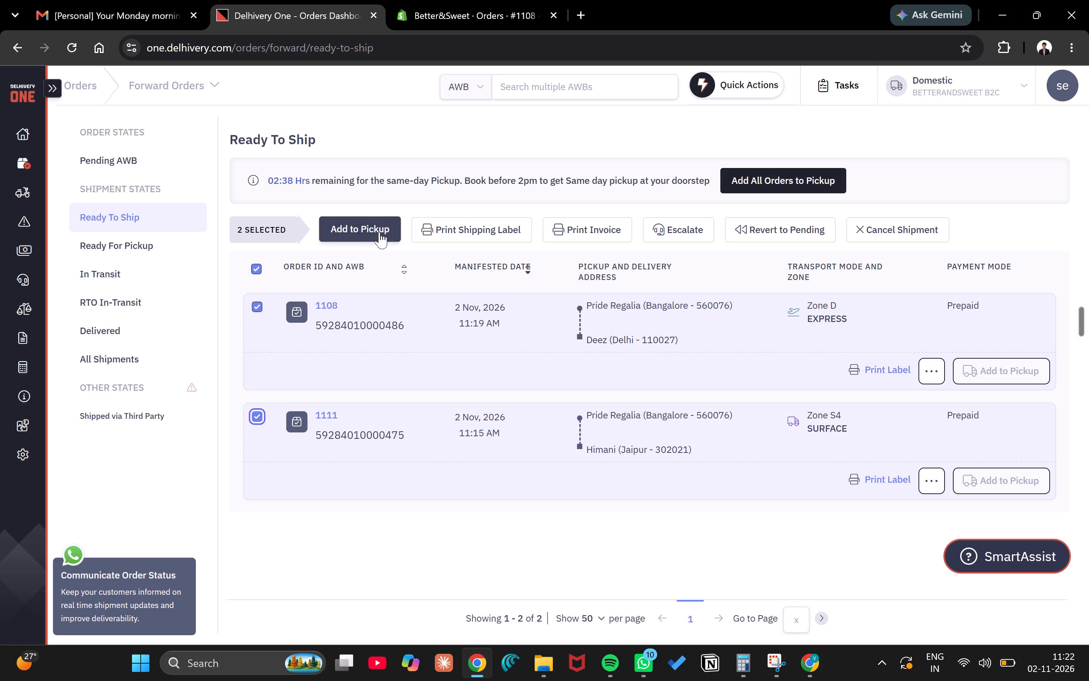
# Add the selected shipments for orders 1108 and 1111 to the existing pickup dated 2 Nov 2026.
pyautogui.click(379, 232)
pyautogui.click(448, 358)
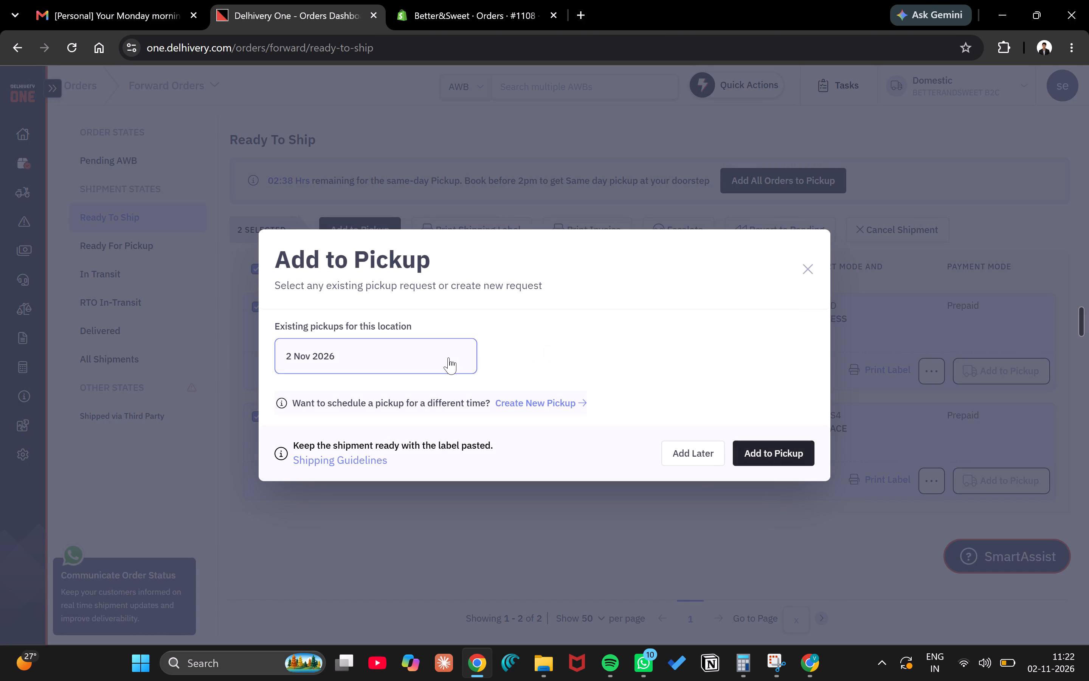
pyautogui.click(436, 356)
pyautogui.click(746, 447)
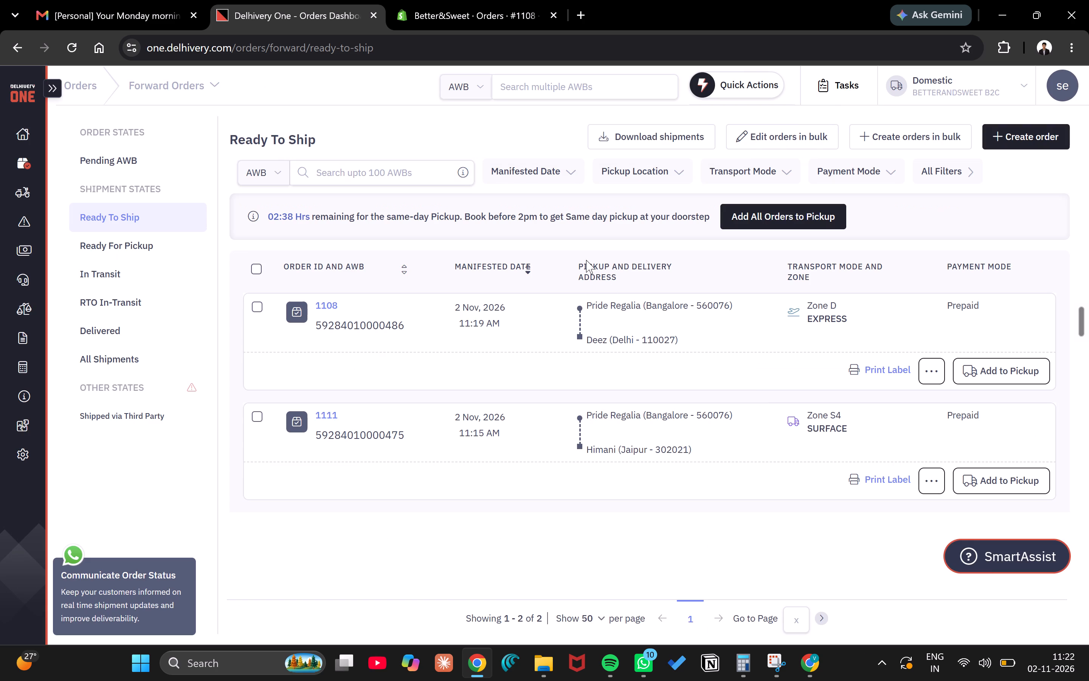